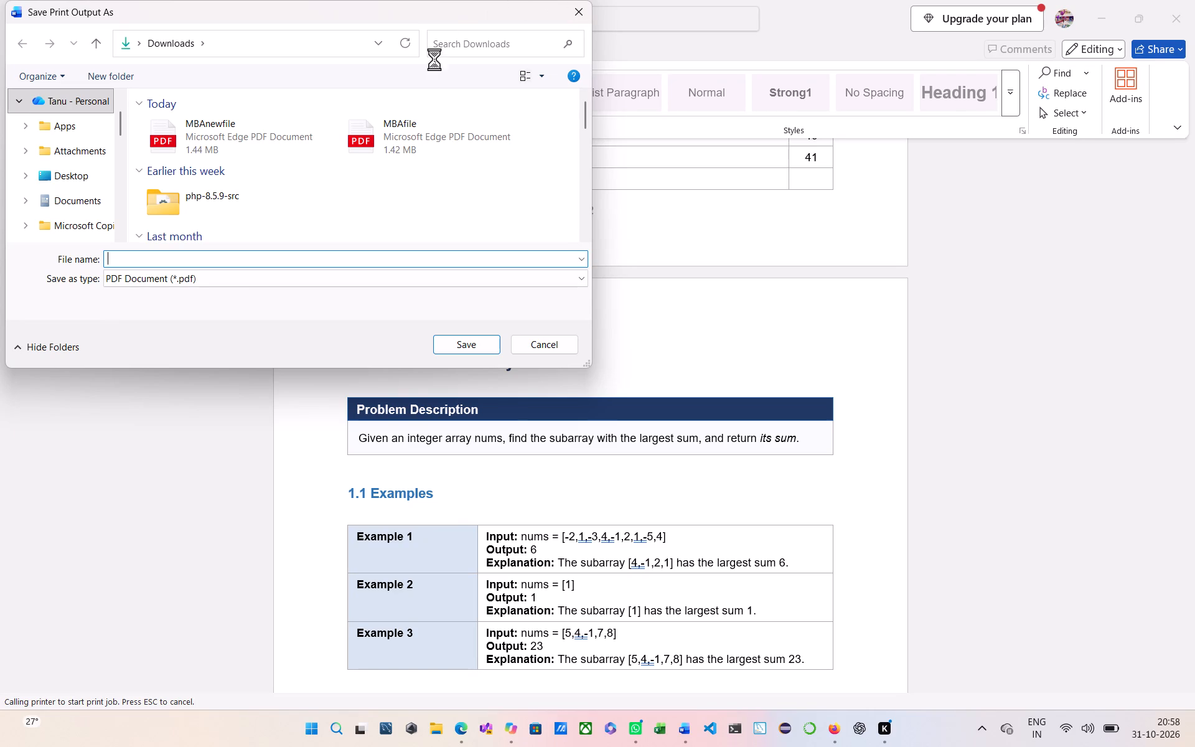
# Close the unresponsive Save Print Output As dialog without saving a PDF.
pyautogui.tripleClick(442, 351)
pyautogui.rightClick(442, 351)
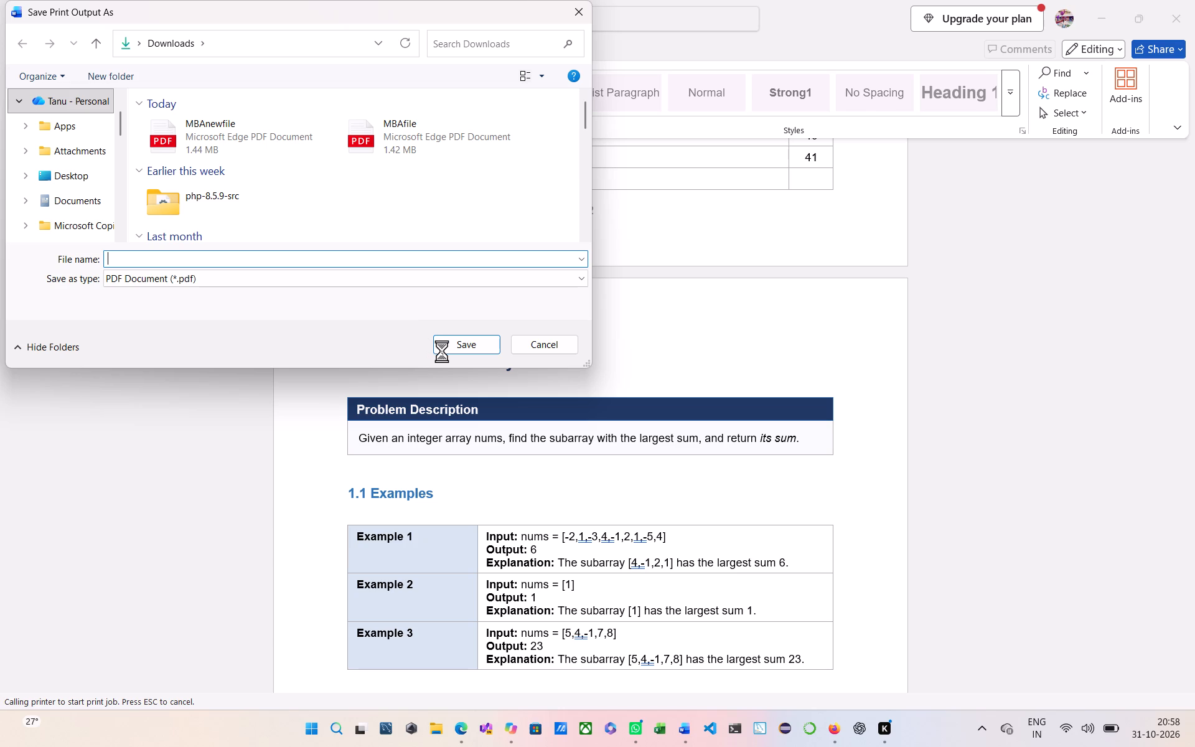
pyautogui.rightClick(442, 351)
pyautogui.doubleClick(442, 351)
pyautogui.click(574, 16)
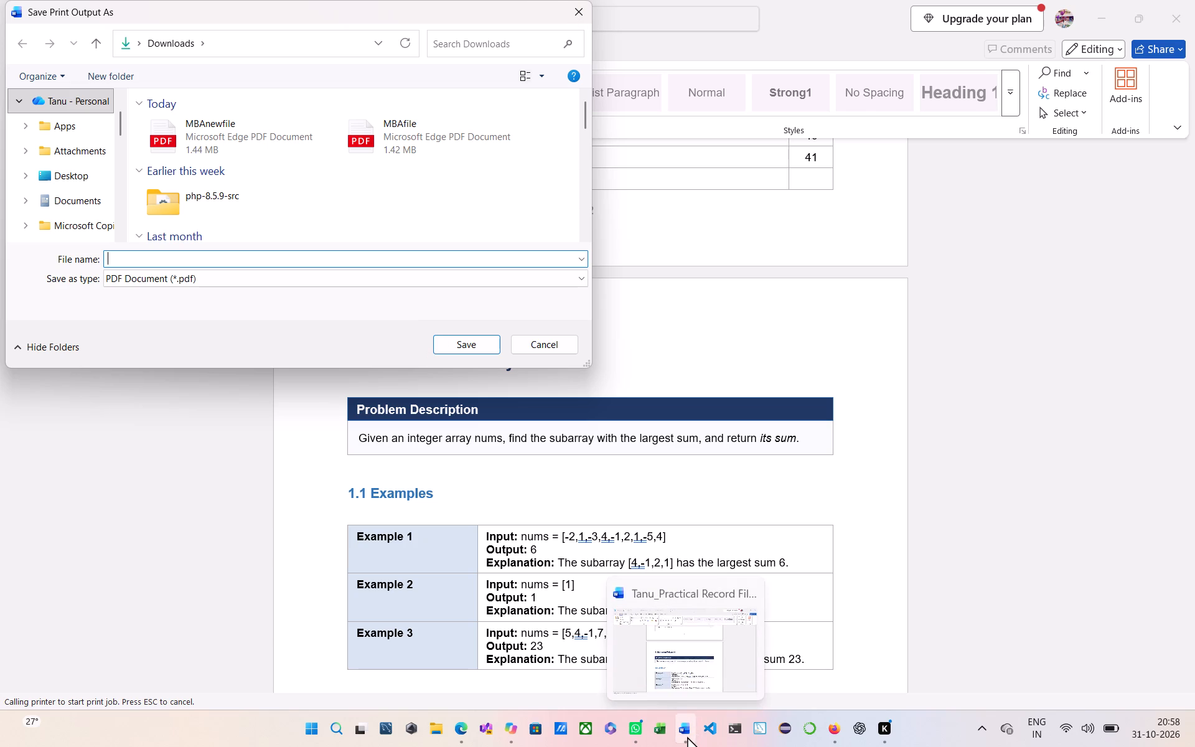
pyautogui.click(748, 587)
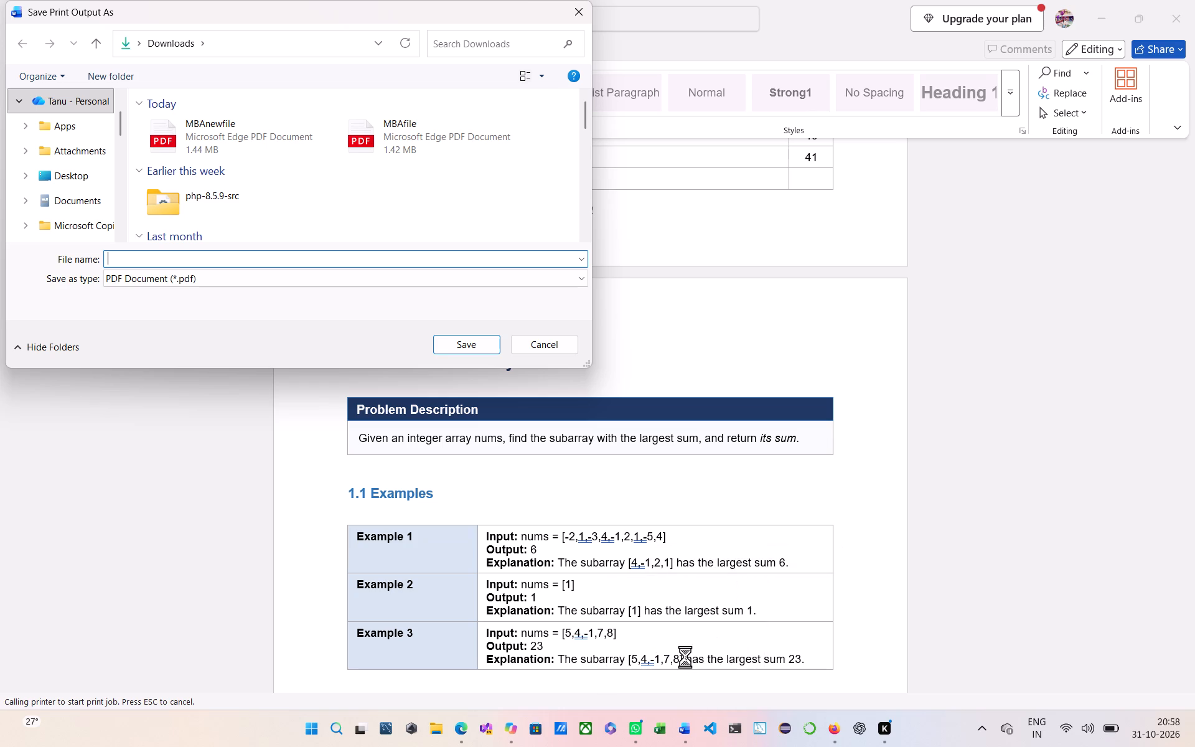
pyautogui.hotkey('ctrl', 'alt', 'Delete')
# Switch to LeetCode in Edge and open problem 1, Two Sum, from the problem list.
pyautogui.keyDown('ctrl'); pyautogui.keyDown('alt'); pyautogui.click(455, 727); pyautogui.keyUp('alt'); pyautogui.keyUp('ctrl')
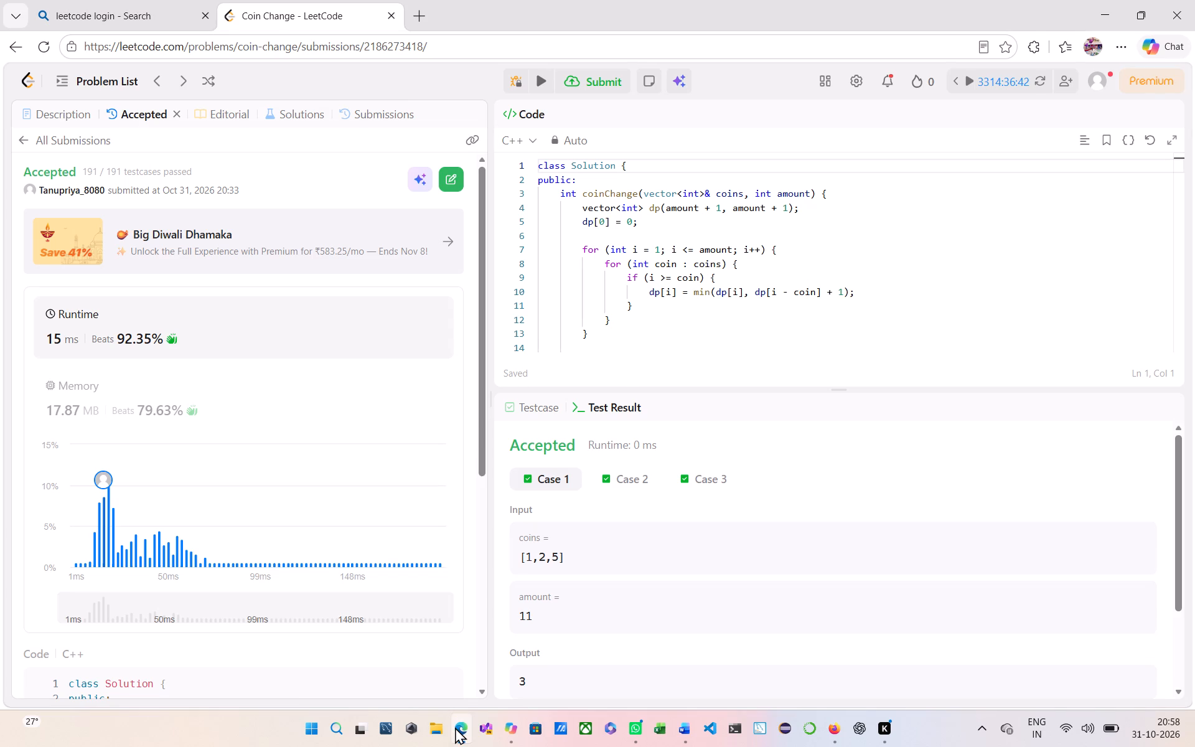
pyautogui.keyDown('ctrl'); pyautogui.keyDown('alt'); pyautogui.scroll(5, 634, 392); pyautogui.keyUp('alt'); pyautogui.keyUp('ctrl')
pyautogui.keyDown('ctrl'); pyautogui.keyDown('alt'); pyautogui.scroll(-4, 634, 392); pyautogui.keyUp('alt'); pyautogui.keyUp('ctrl')
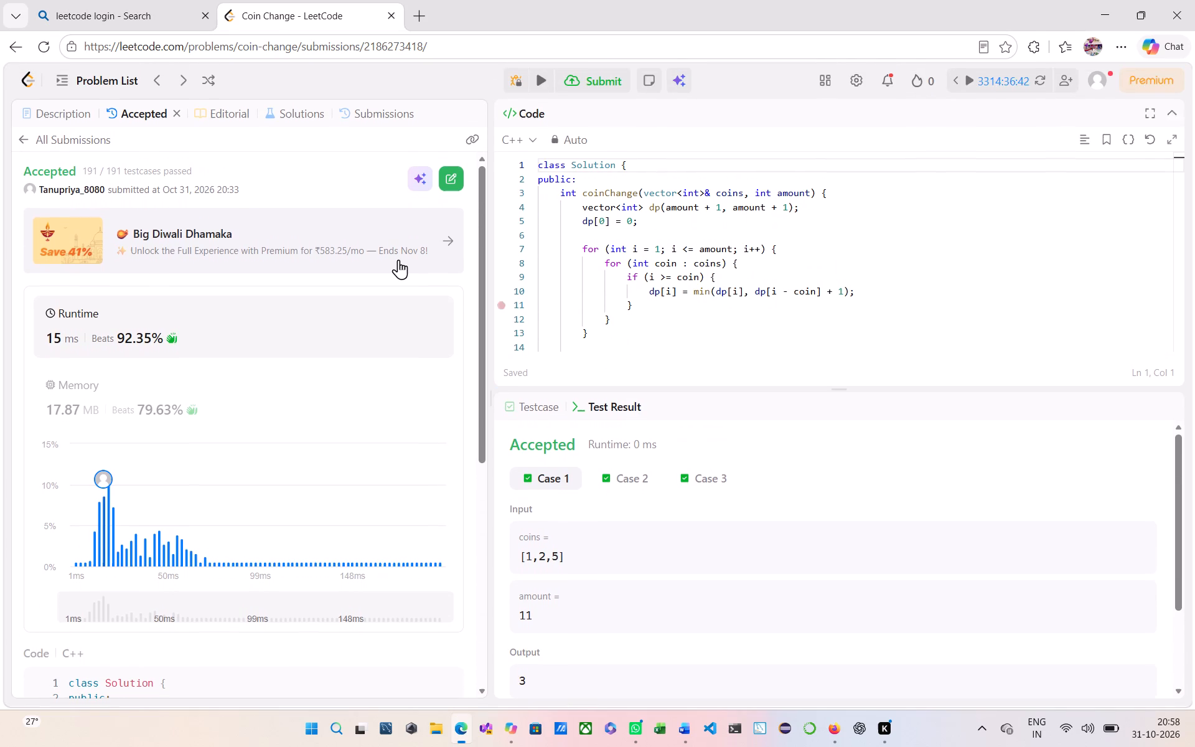
pyautogui.keyDown('ctrl'); pyautogui.keyDown('alt'); pyautogui.click(14, 49); pyautogui.keyUp('alt'); pyautogui.keyUp('ctrl')
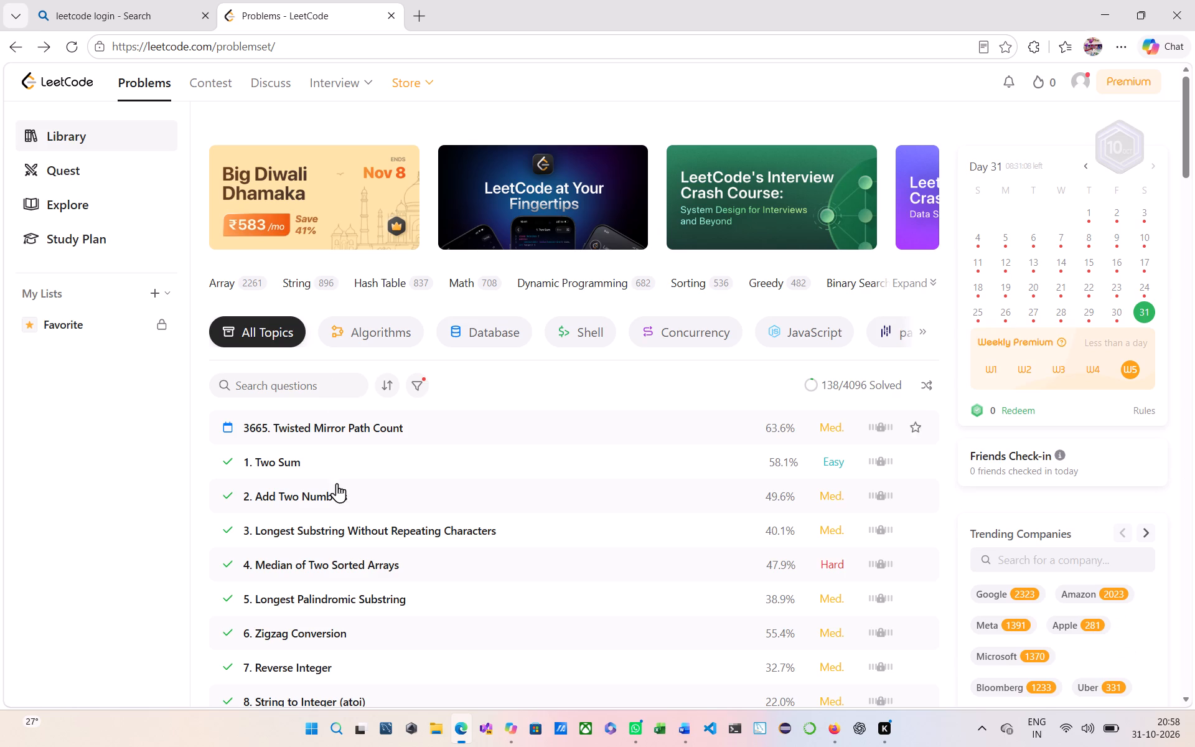
pyautogui.keyDown('ctrl'); pyautogui.keyDown('alt'); pyautogui.scroll(-11, 370, 574); pyautogui.keyUp('alt'); pyautogui.keyUp('ctrl')
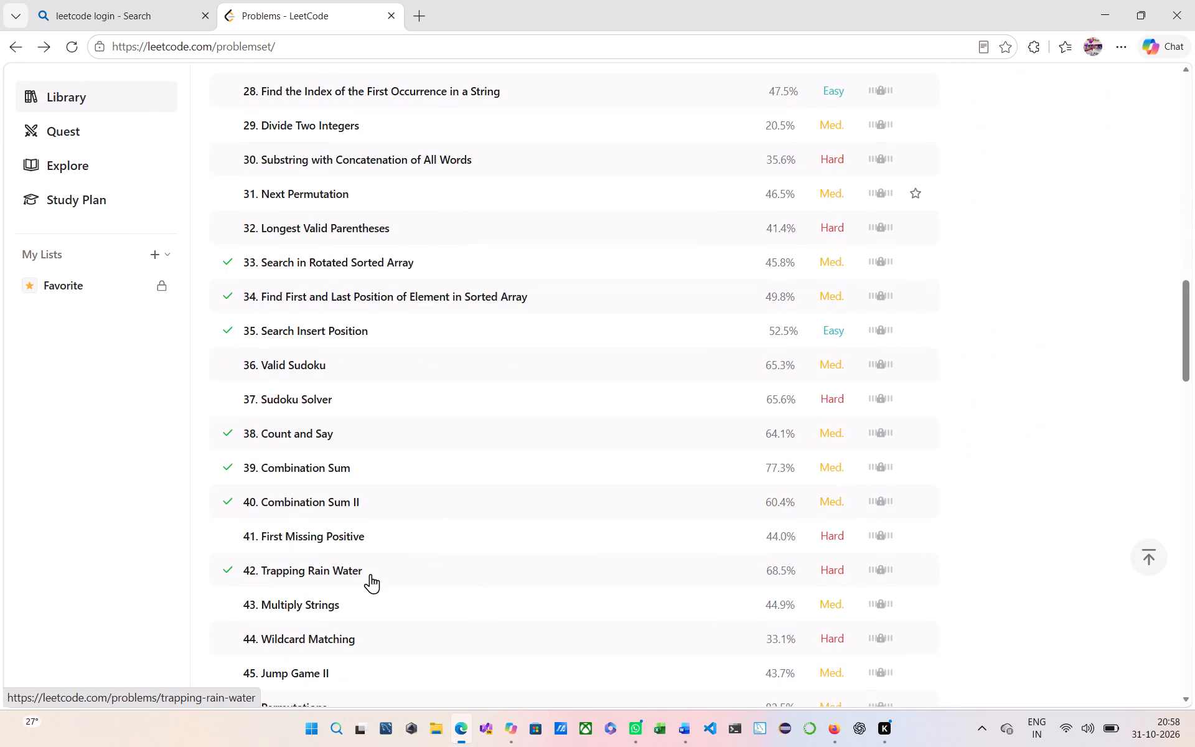
pyautogui.keyDown('ctrl'); pyautogui.keyDown('alt'); pyautogui.scroll(-3, 370, 574); pyautogui.keyUp('alt'); pyautogui.keyUp('ctrl')
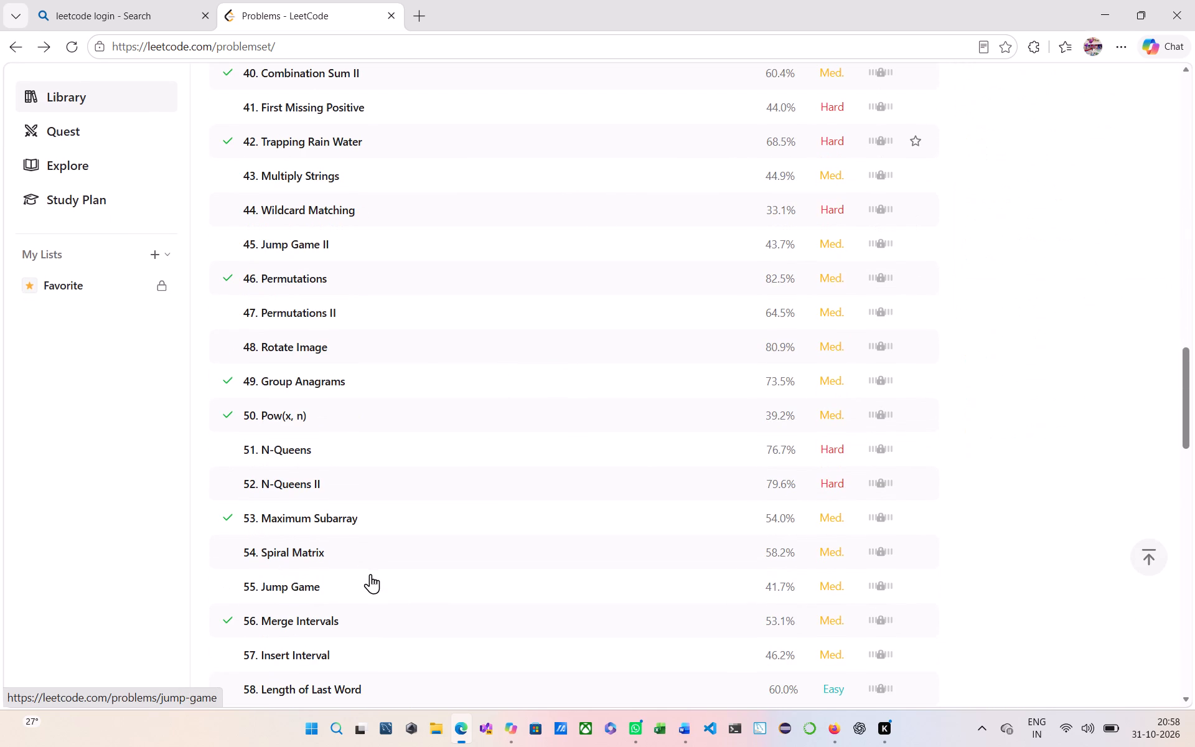
pyautogui.keyDown('ctrl'); pyautogui.keyDown('alt'); pyautogui.scroll(11, 370, 574); pyautogui.keyUp('alt'); pyautogui.keyUp('ctrl')
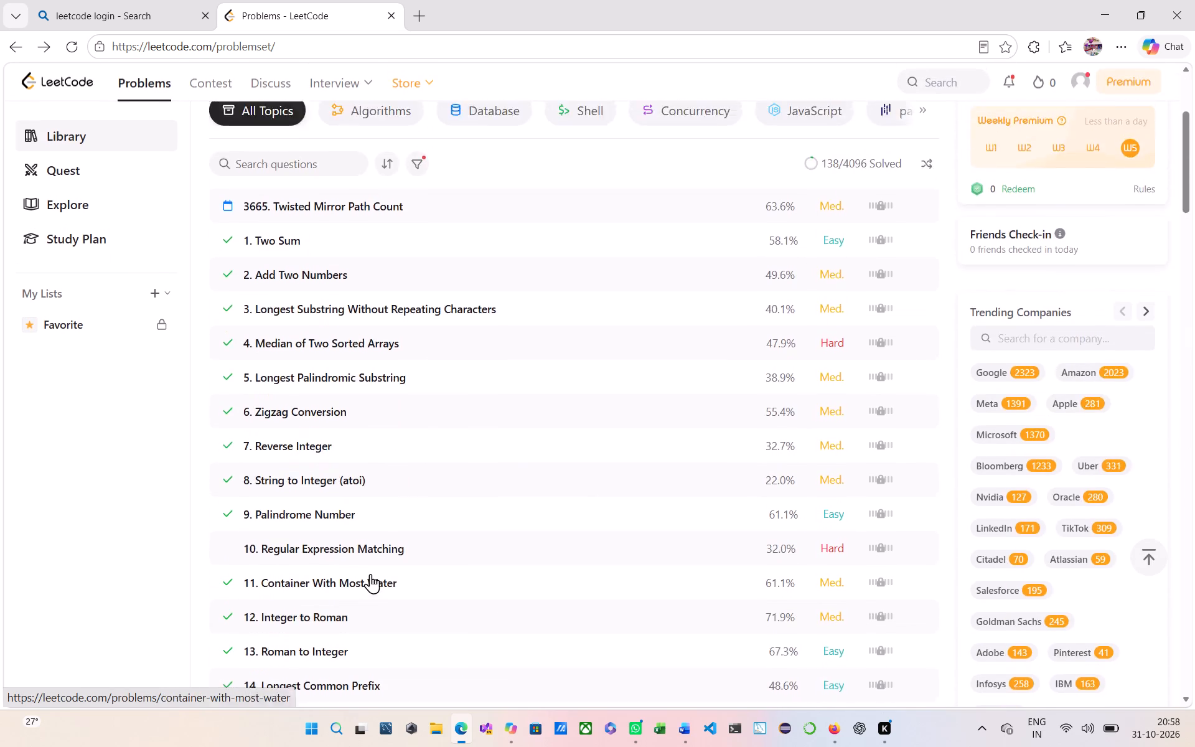
pyautogui.keyDown('ctrl'); pyautogui.keyDown('alt'); pyautogui.scroll(6, 370, 574); pyautogui.keyUp('alt'); pyautogui.keyUp('ctrl')
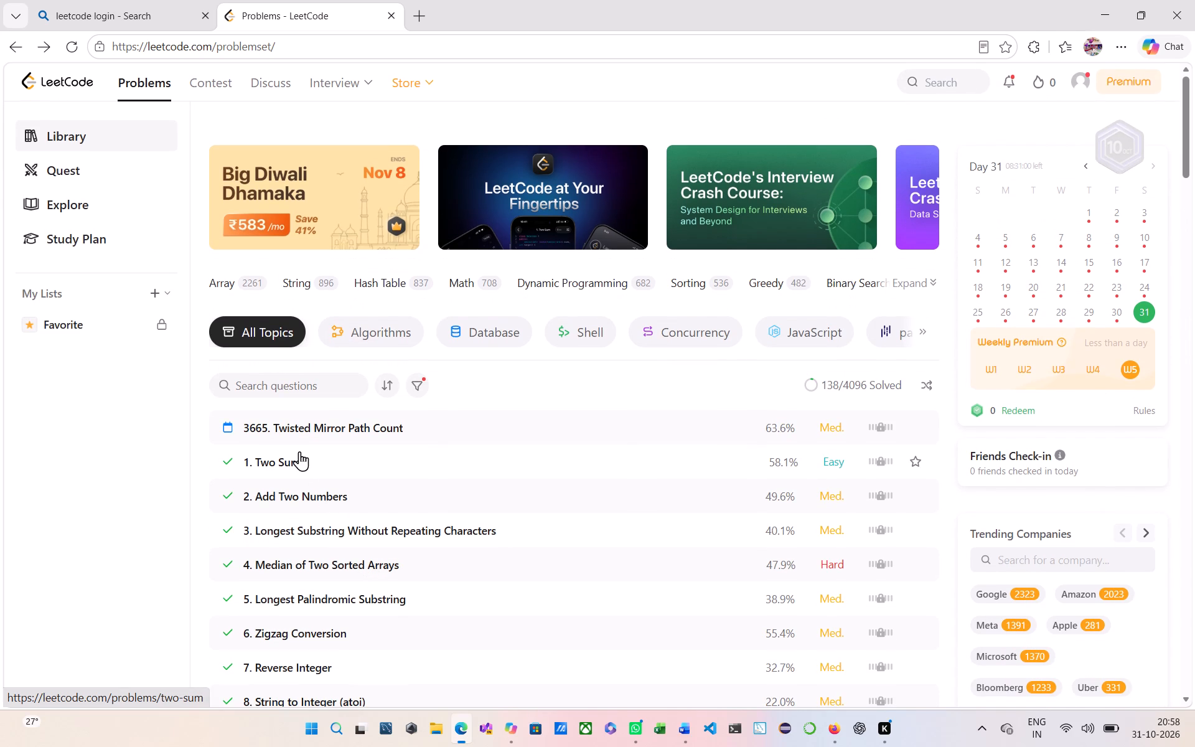
pyautogui.keyDown('ctrl'); pyautogui.keyDown('alt'); pyautogui.click(299, 451); pyautogui.keyUp('alt'); pyautogui.keyUp('ctrl')
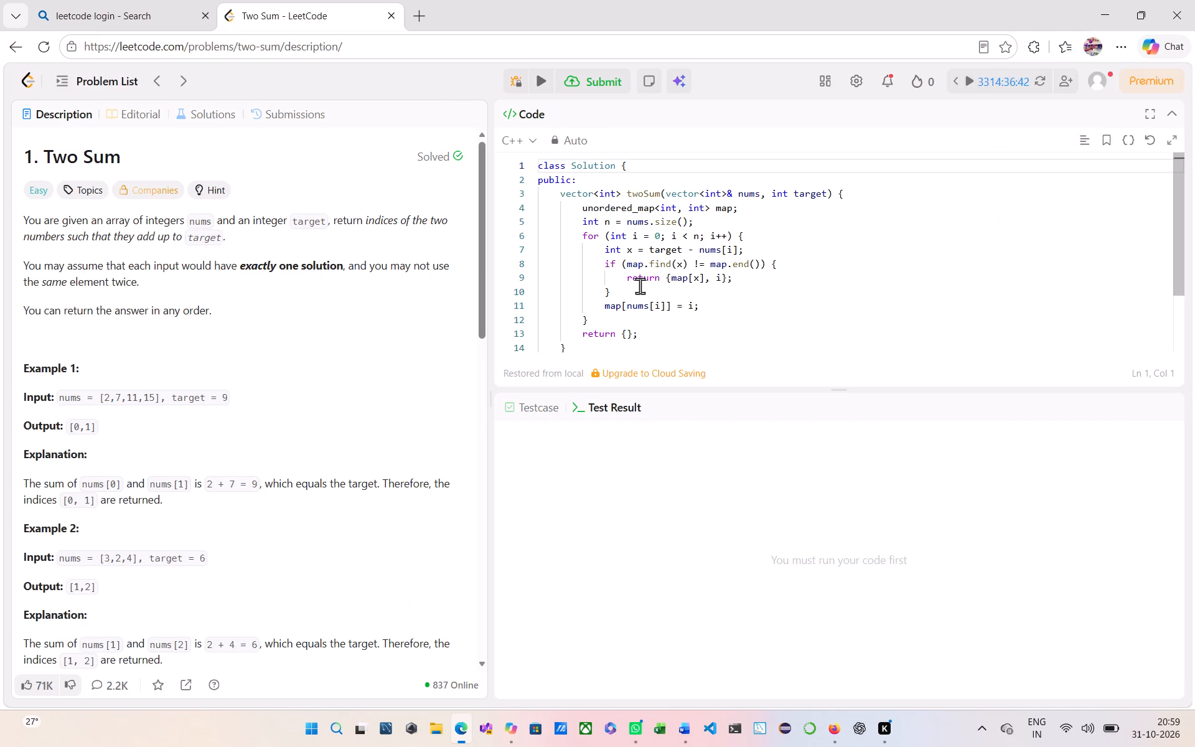
# Run the existing C++ solution for Two Sum against its sample test cases.
pyautogui.keyDown('ctrl'); pyautogui.keyDown('alt'); pyautogui.click(546, 86); pyautogui.keyUp('alt'); pyautogui.keyUp('ctrl')
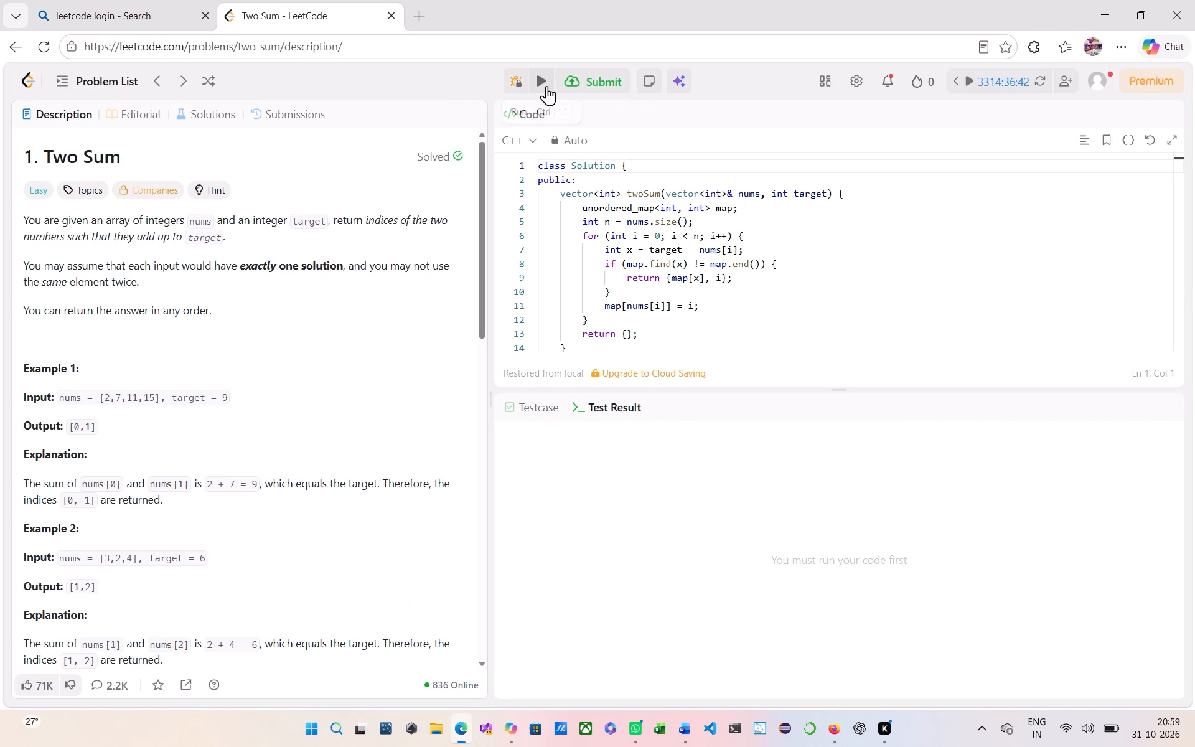
# Switch back to the Practical Record File - TSEC-1 document in Word and dismiss the blocking message.
pyautogui.keyDown('ctrl'); pyautogui.keyDown('alt'); pyautogui.click(682, 741); pyautogui.keyUp('alt'); pyautogui.keyUp('ctrl')
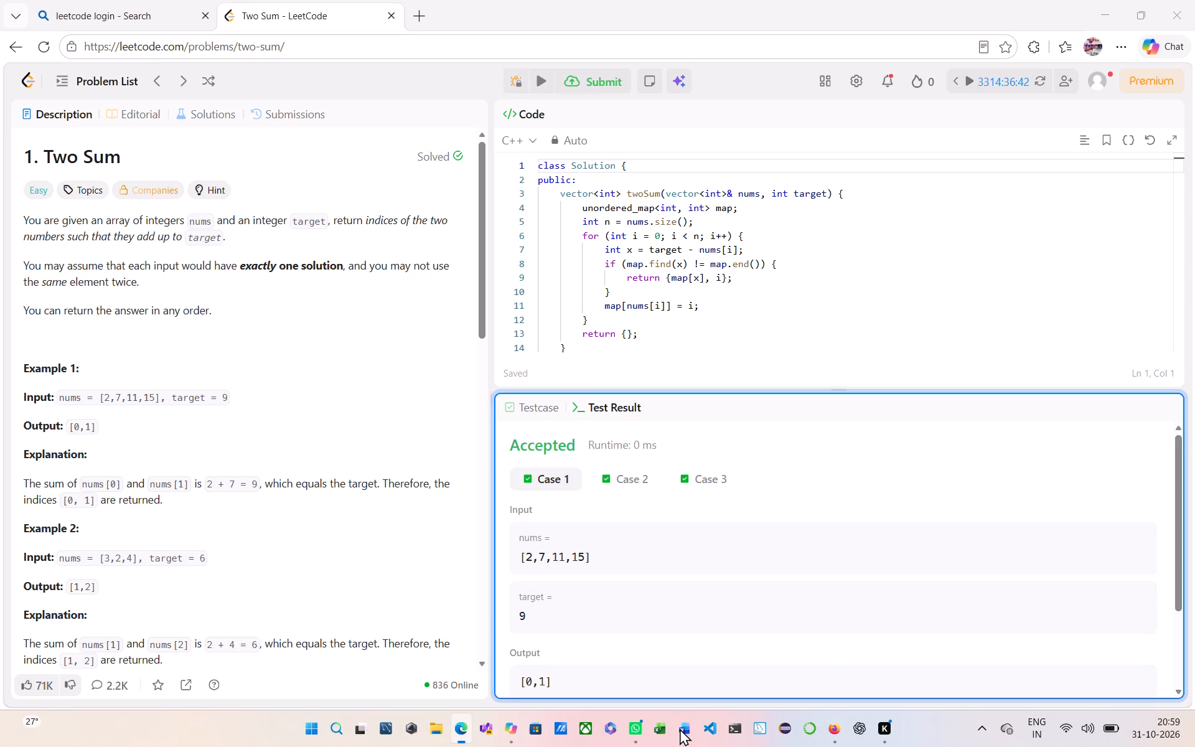
pyautogui.keyDown('ctrl'); pyautogui.keyDown('alt'); pyautogui.click(680, 728); pyautogui.keyUp('alt'); pyautogui.keyUp('ctrl')
pyautogui.keyDown('ctrl'); pyautogui.keyDown('alt'); pyautogui.click(680, 728); pyautogui.keyUp('alt'); pyautogui.keyUp('ctrl')
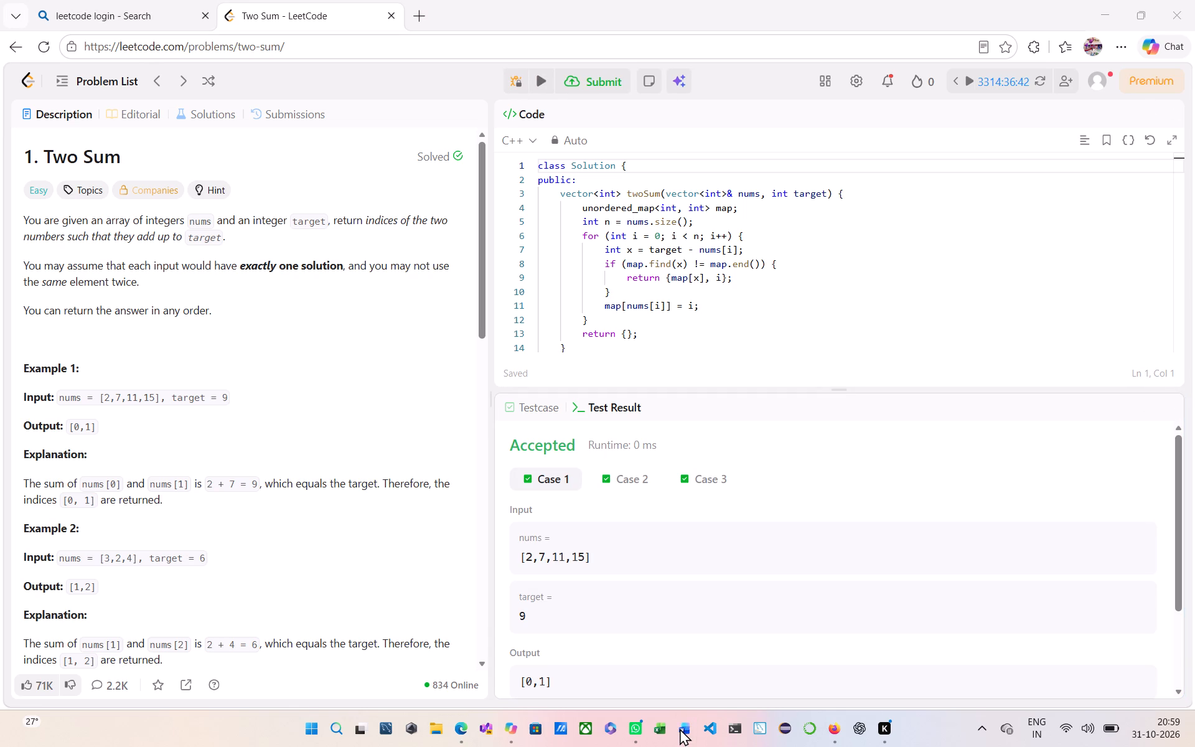
pyautogui.keyDown('ctrl'); pyautogui.keyDown('alt'); pyautogui.doubleClick(676, 733); pyautogui.keyUp('alt'); pyautogui.keyUp('ctrl')
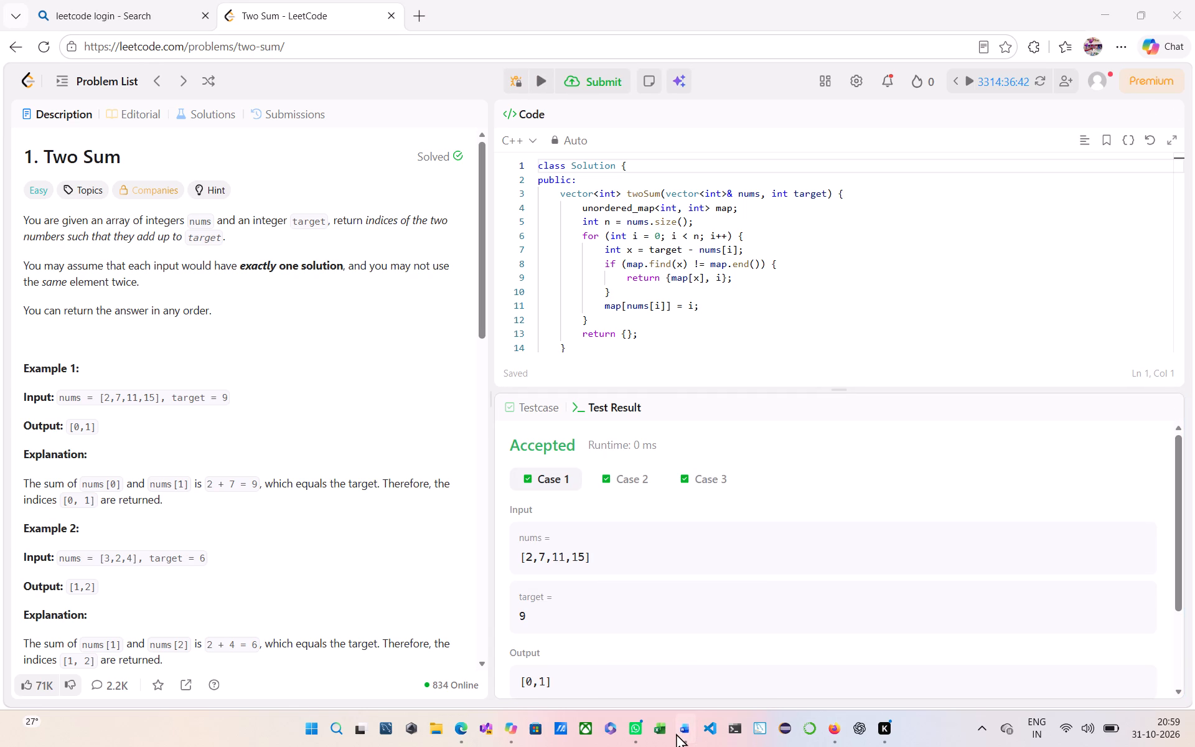
pyautogui.keyDown('ctrl'); pyautogui.keyDown('alt'); pyautogui.click(676, 733); pyautogui.keyUp('alt'); pyautogui.keyUp('ctrl')
pyautogui.keyDown('ctrl'); pyautogui.keyDown('alt'); pyautogui.rightClick(676, 733); pyautogui.keyUp('alt'); pyautogui.keyUp('ctrl')
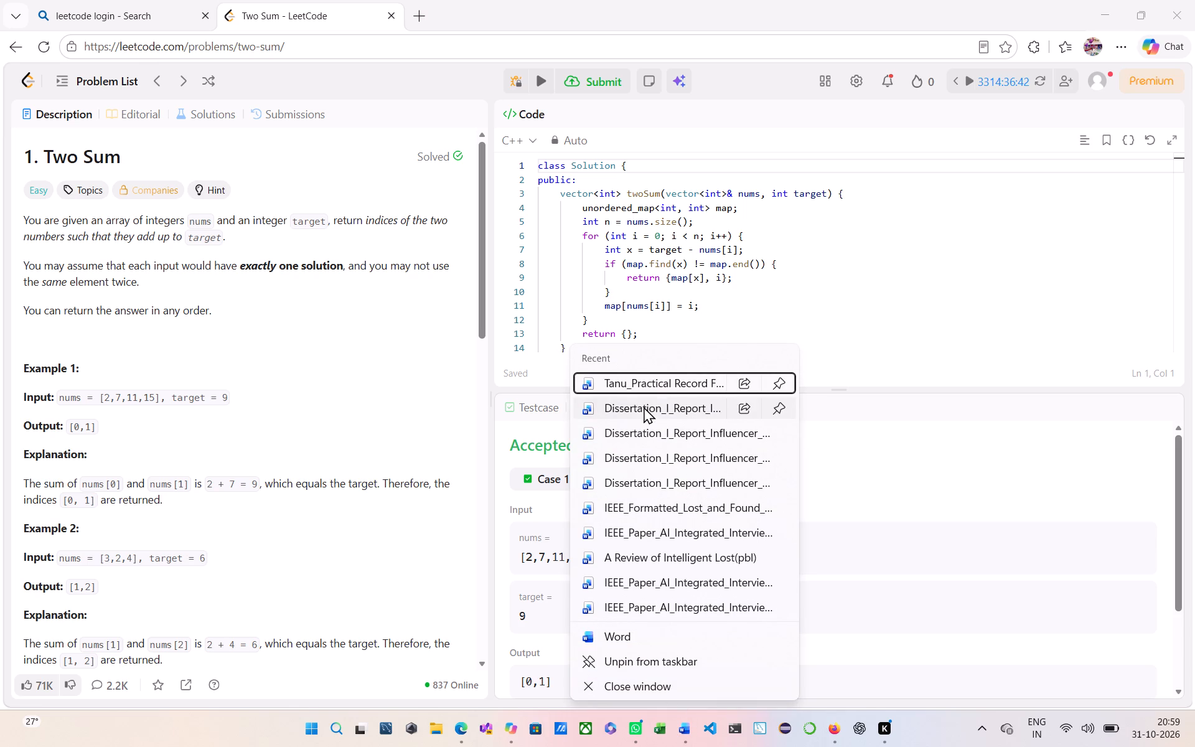
pyautogui.keyDown('ctrl'); pyautogui.keyDown('alt'); pyautogui.click(636, 389); pyautogui.keyUp('alt'); pyautogui.keyUp('ctrl')
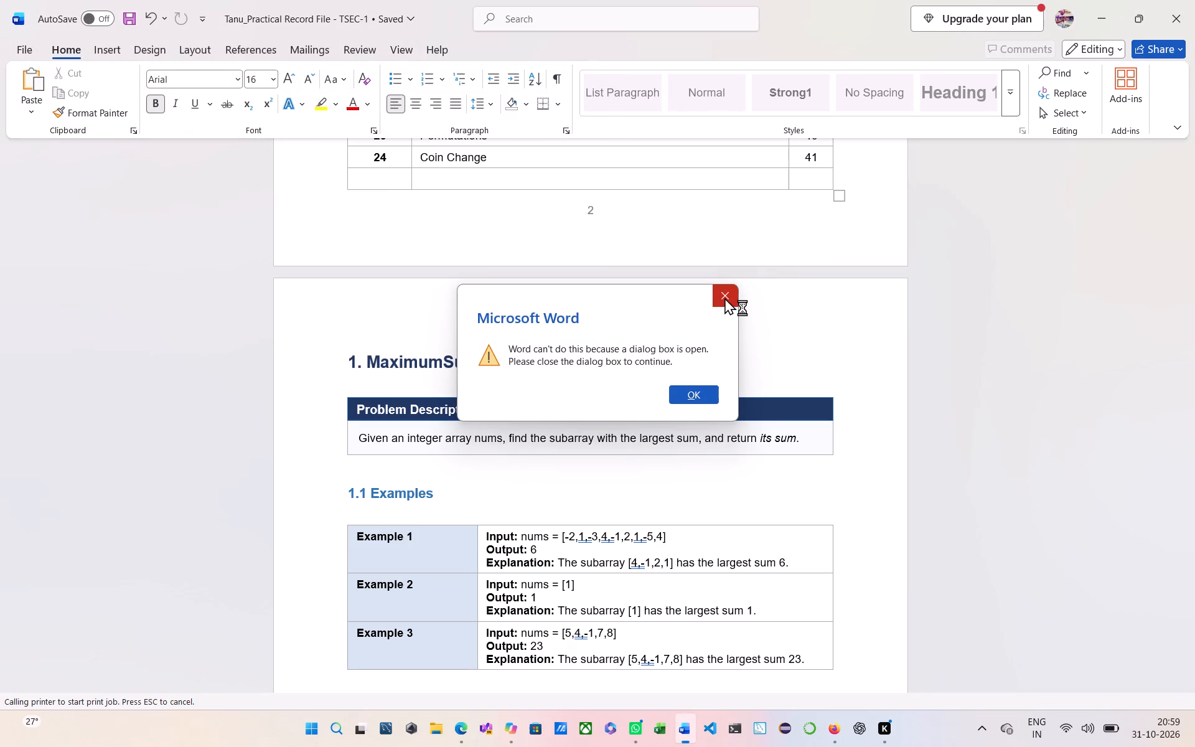
pyautogui.keyDown('ctrl'); pyautogui.keyDown('alt'); pyautogui.click(724, 298); pyautogui.keyUp('alt'); pyautogui.keyUp('ctrl')
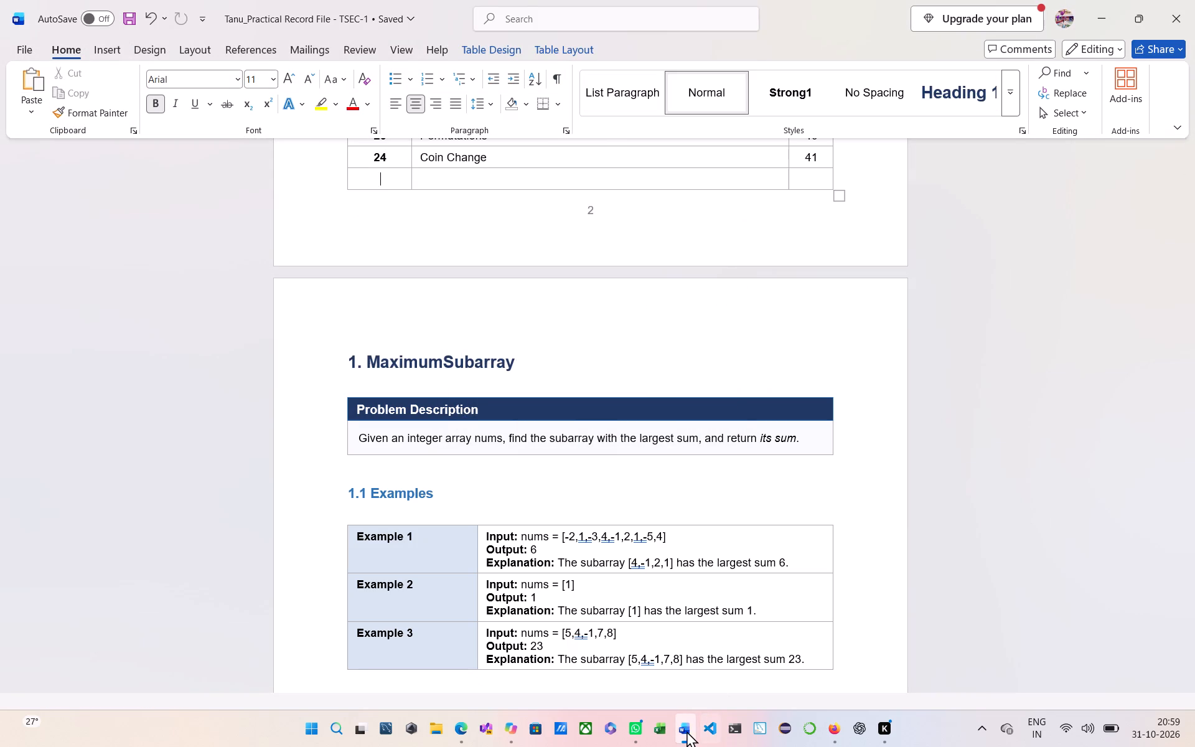
pyautogui.keyDown('ctrl'); pyautogui.keyDown('alt'); pyautogui.click(686, 730); pyautogui.keyUp('alt'); pyautogui.keyUp('ctrl')
pyautogui.keyDown('ctrl'); pyautogui.keyDown('alt'); pyautogui.click(686, 730); pyautogui.keyUp('alt'); pyautogui.keyUp('ctrl')
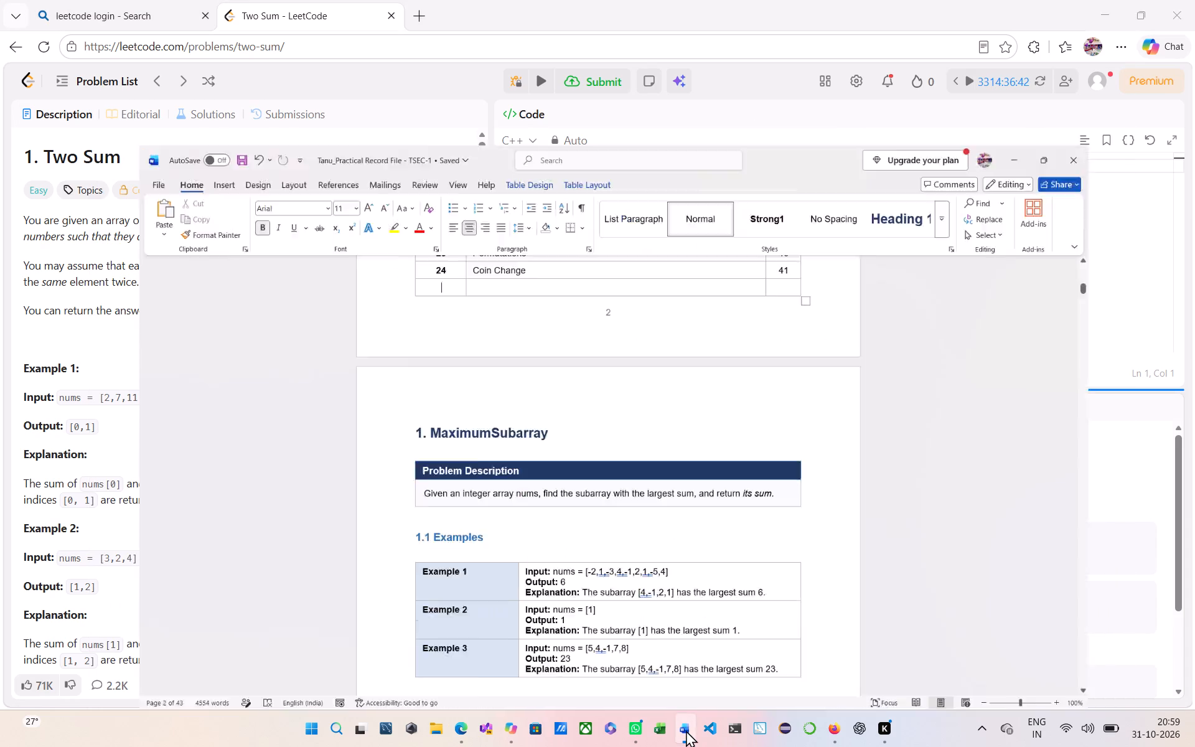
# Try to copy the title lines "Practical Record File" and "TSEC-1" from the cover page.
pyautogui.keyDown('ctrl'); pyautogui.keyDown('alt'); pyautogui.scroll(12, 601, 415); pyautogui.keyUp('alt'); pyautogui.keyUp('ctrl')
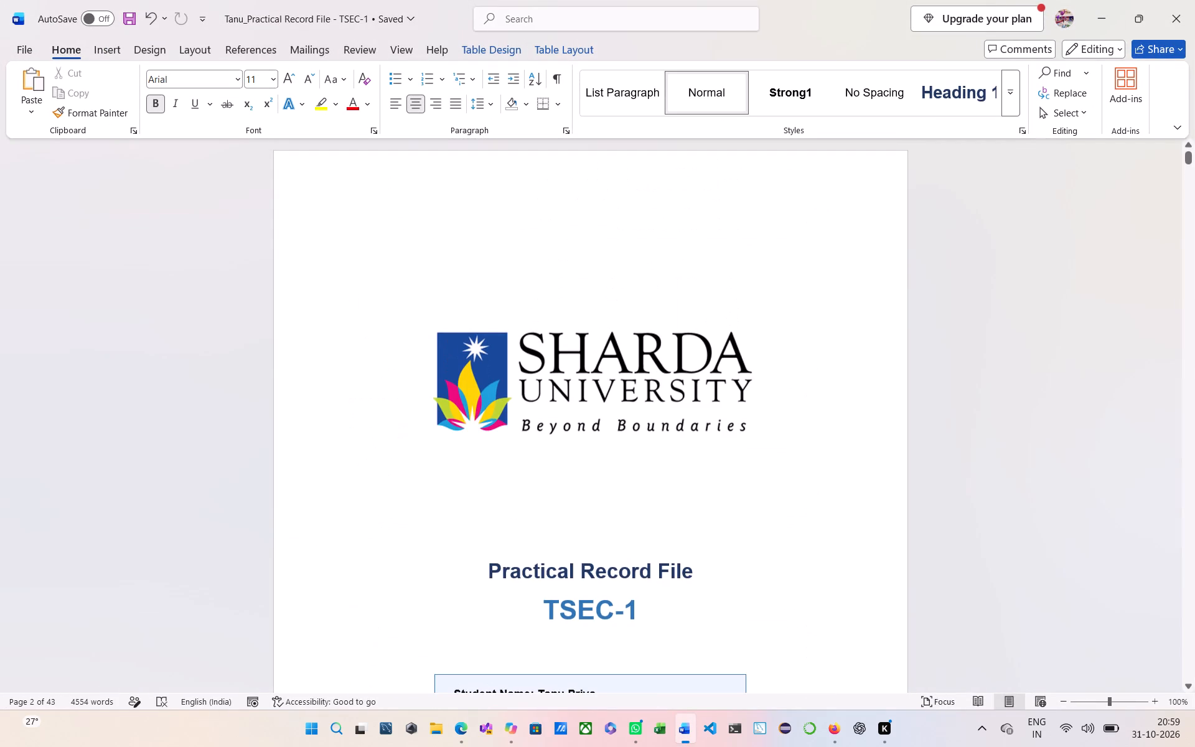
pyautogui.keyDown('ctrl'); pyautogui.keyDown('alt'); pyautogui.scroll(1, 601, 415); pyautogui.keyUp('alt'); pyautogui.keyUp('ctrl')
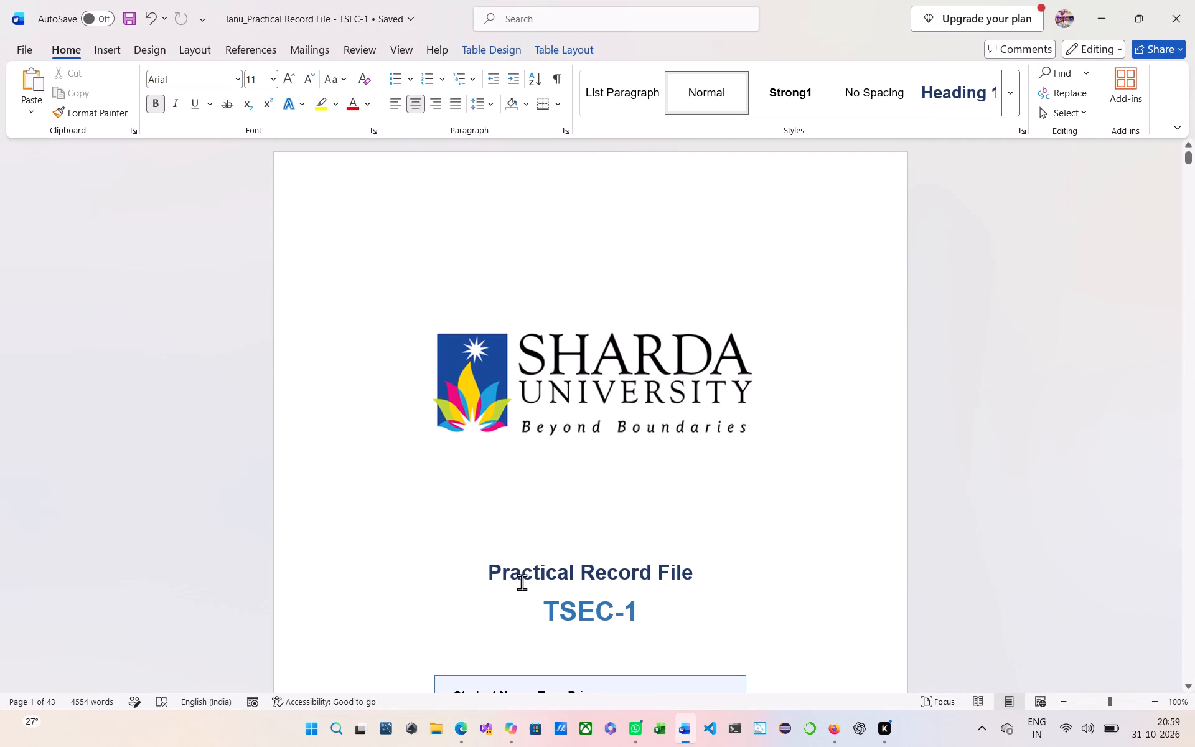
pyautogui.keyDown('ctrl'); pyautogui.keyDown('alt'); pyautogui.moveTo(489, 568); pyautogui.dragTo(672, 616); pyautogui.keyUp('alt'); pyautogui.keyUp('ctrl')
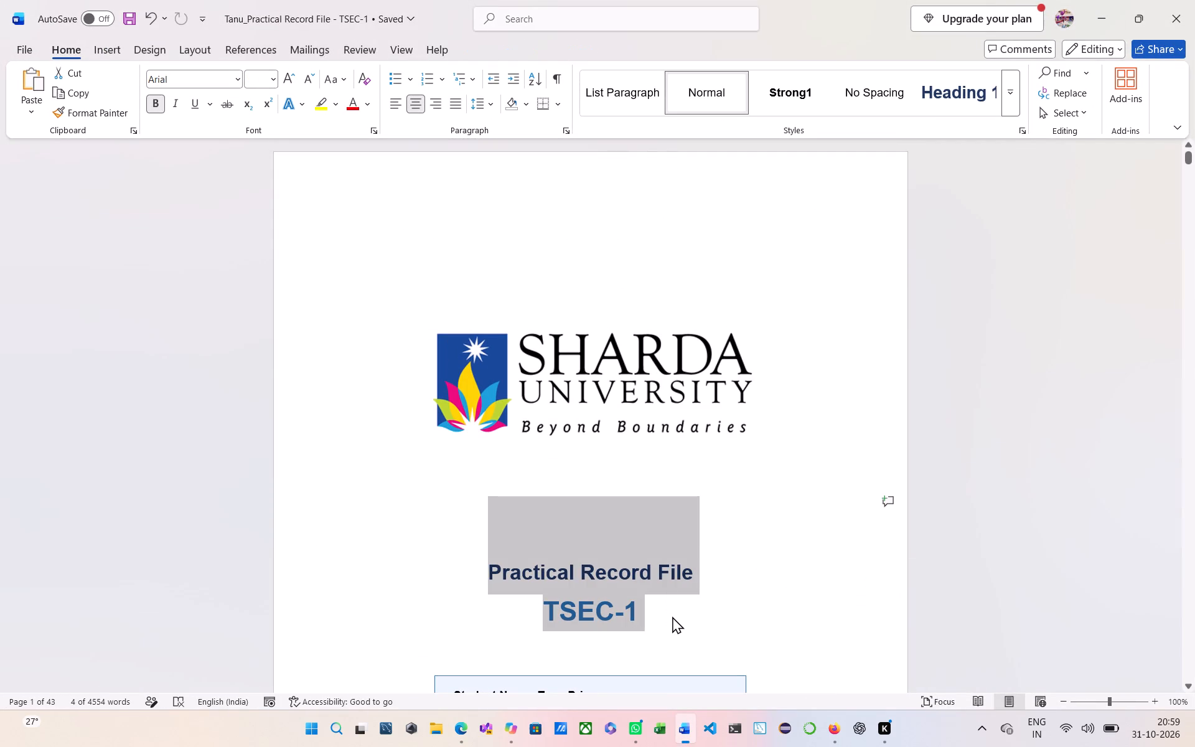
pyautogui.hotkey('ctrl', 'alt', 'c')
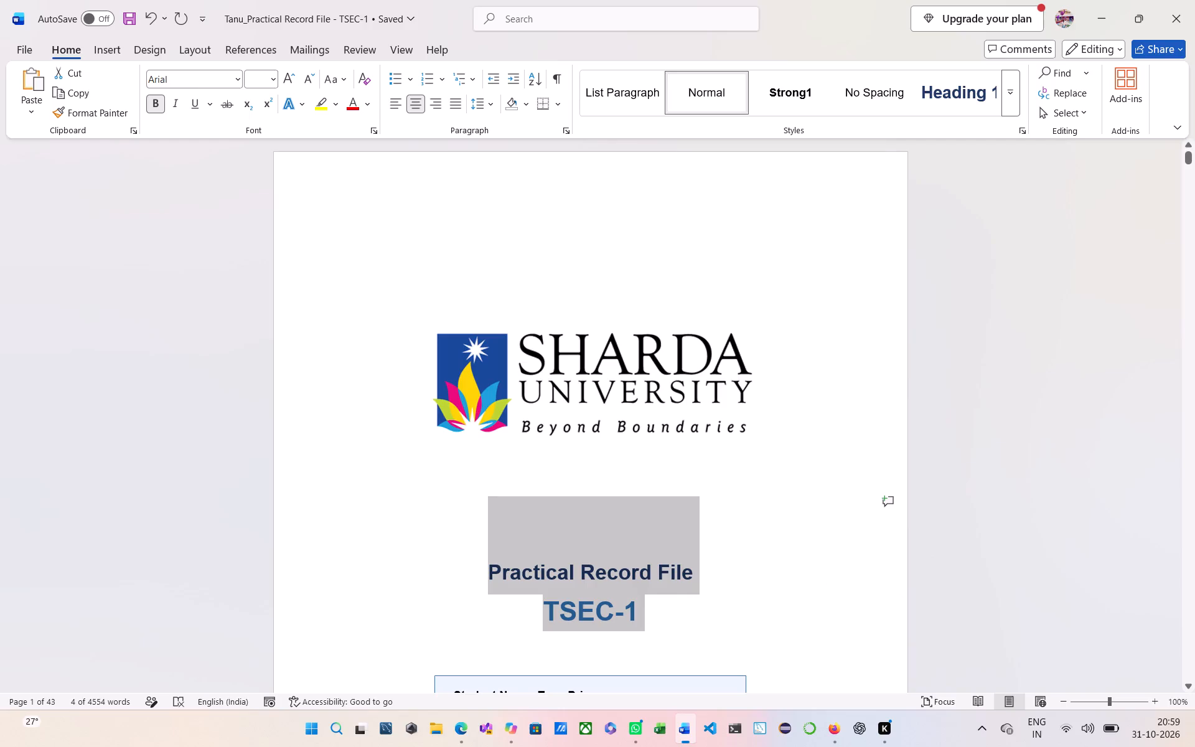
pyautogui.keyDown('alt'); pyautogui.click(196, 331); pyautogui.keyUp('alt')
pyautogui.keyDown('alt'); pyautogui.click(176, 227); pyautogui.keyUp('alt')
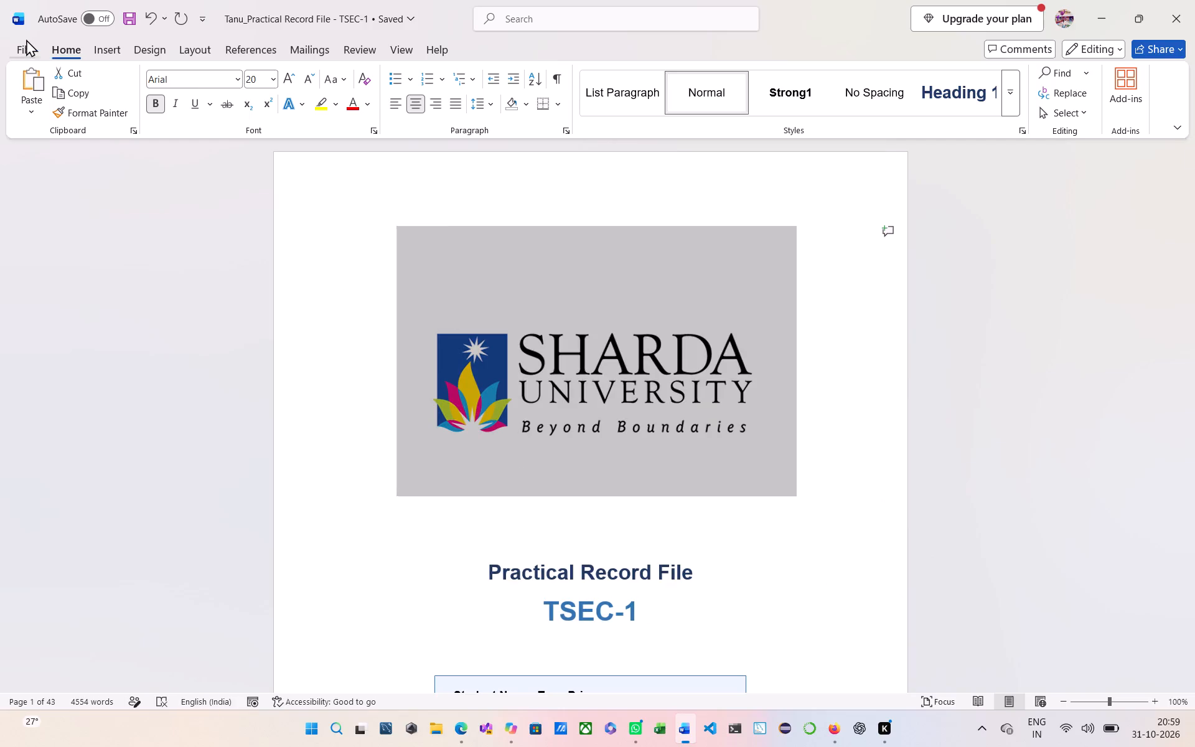
# Save the practical record document as a Word Document under its existing name in the Desktop > 5th sem 2026 > PBL folder.
pyautogui.keyDown('alt'); pyautogui.click(21, 44); pyautogui.keyUp('alt')
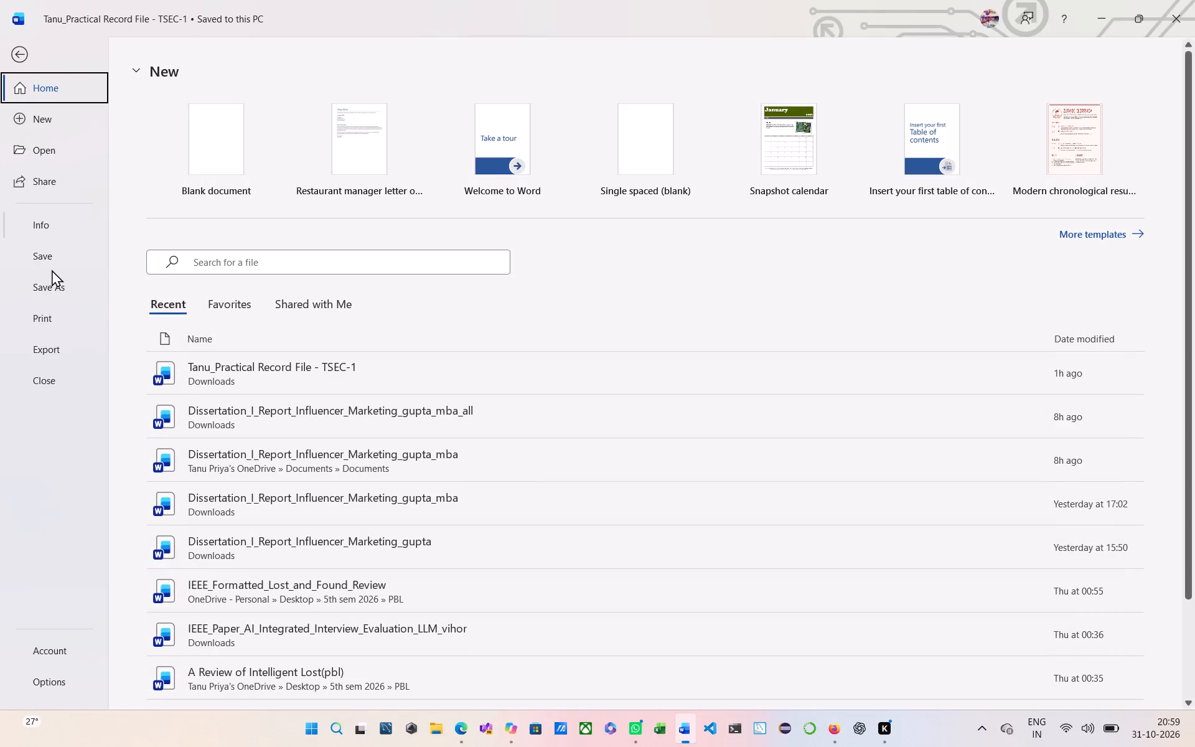
pyautogui.keyDown('alt'); pyautogui.click(58, 286); pyautogui.keyUp('alt')
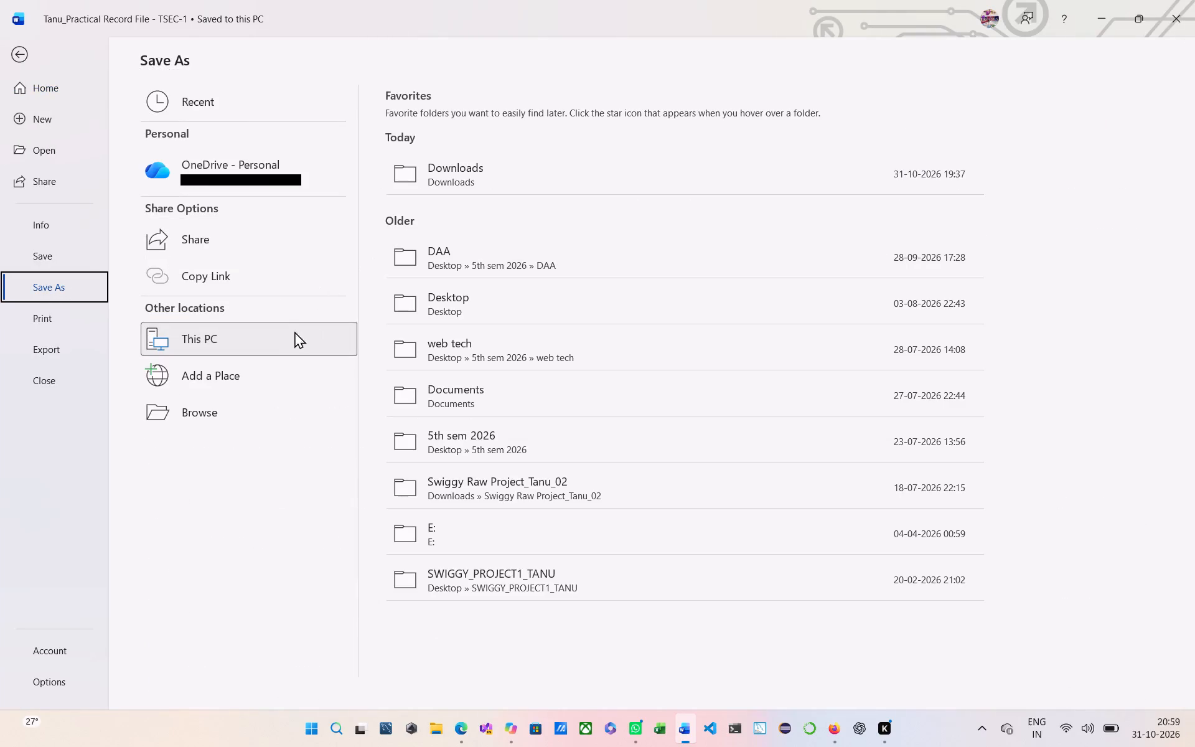
pyautogui.keyDown('alt'); pyautogui.click(303, 338); pyautogui.keyUp('alt')
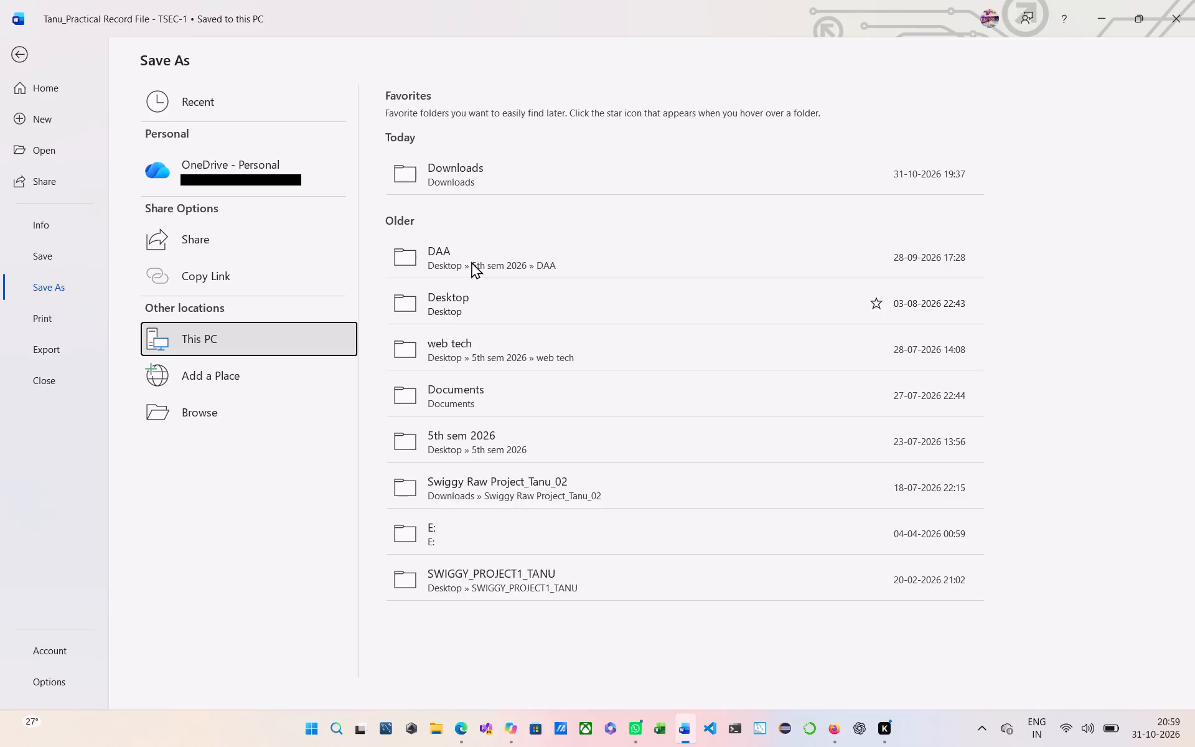
pyautogui.keyDown('alt'); pyautogui.click(459, 184); pyautogui.keyUp('alt')
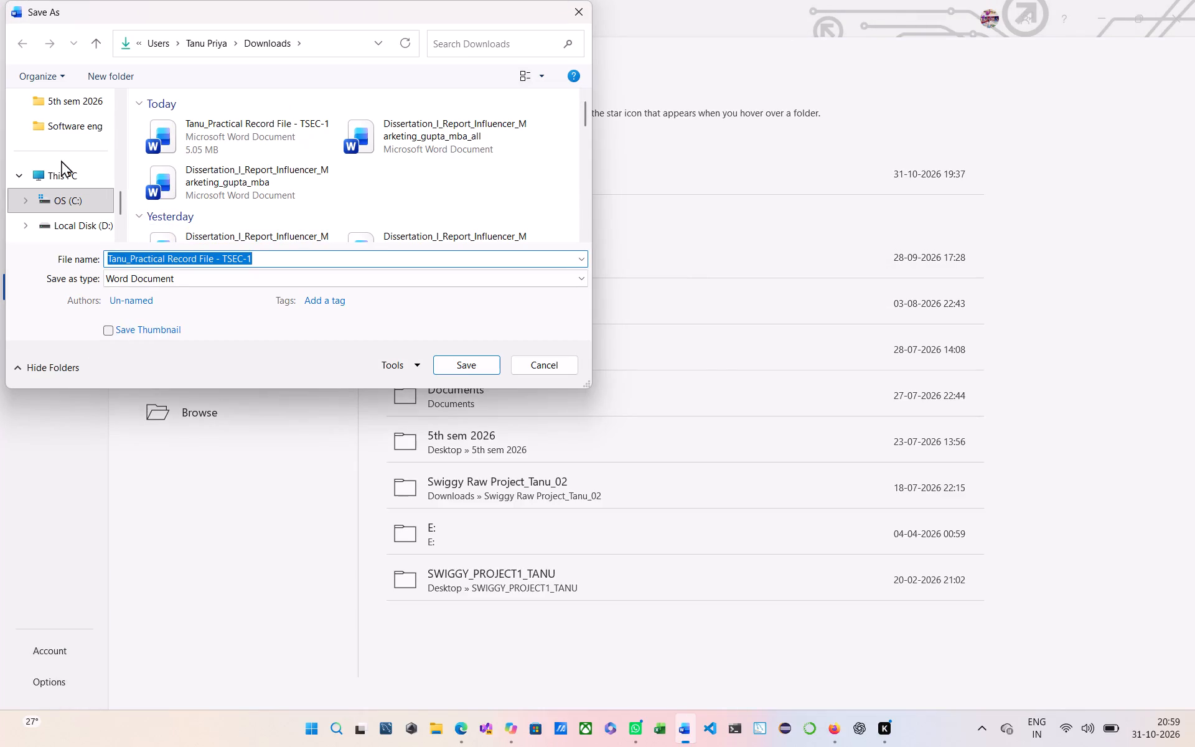
pyautogui.keyDown('alt'); pyautogui.scroll(-1, 61, 160); pyautogui.keyUp('alt')
pyautogui.keyDown('alt'); pyautogui.scroll(1, 61, 160); pyautogui.keyUp('alt')
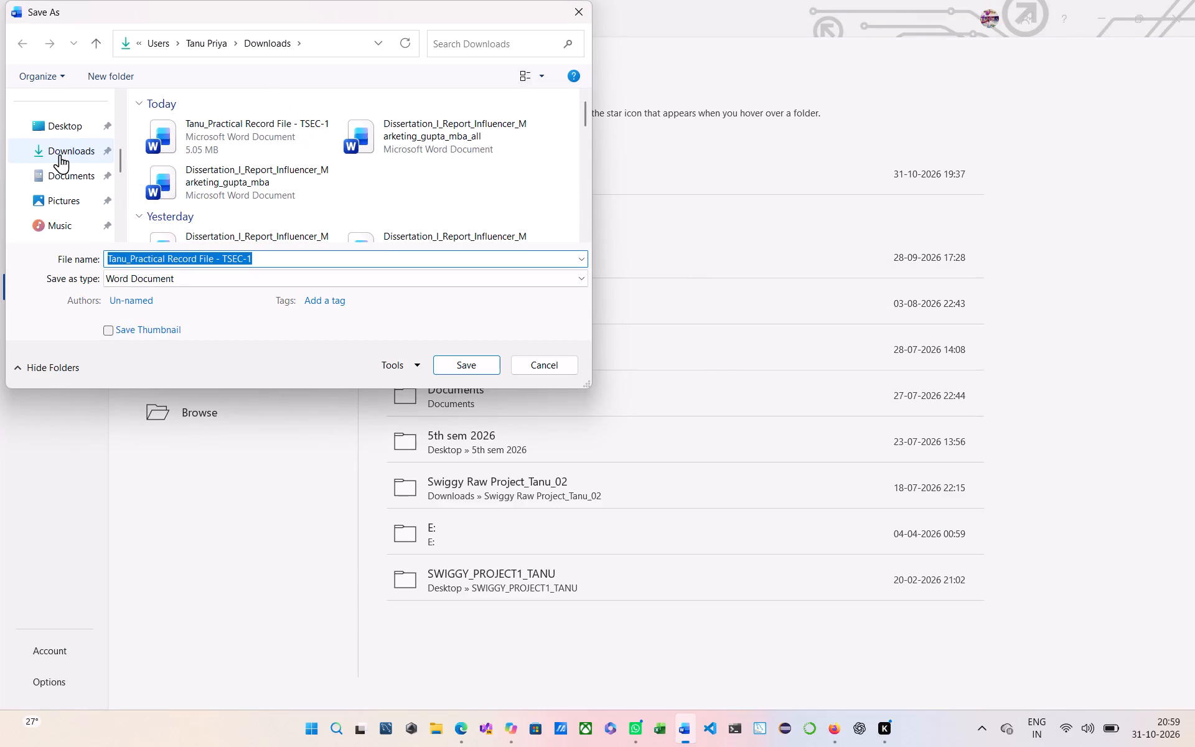
pyautogui.keyDown('alt'); pyautogui.click(60, 136); pyautogui.keyUp('alt')
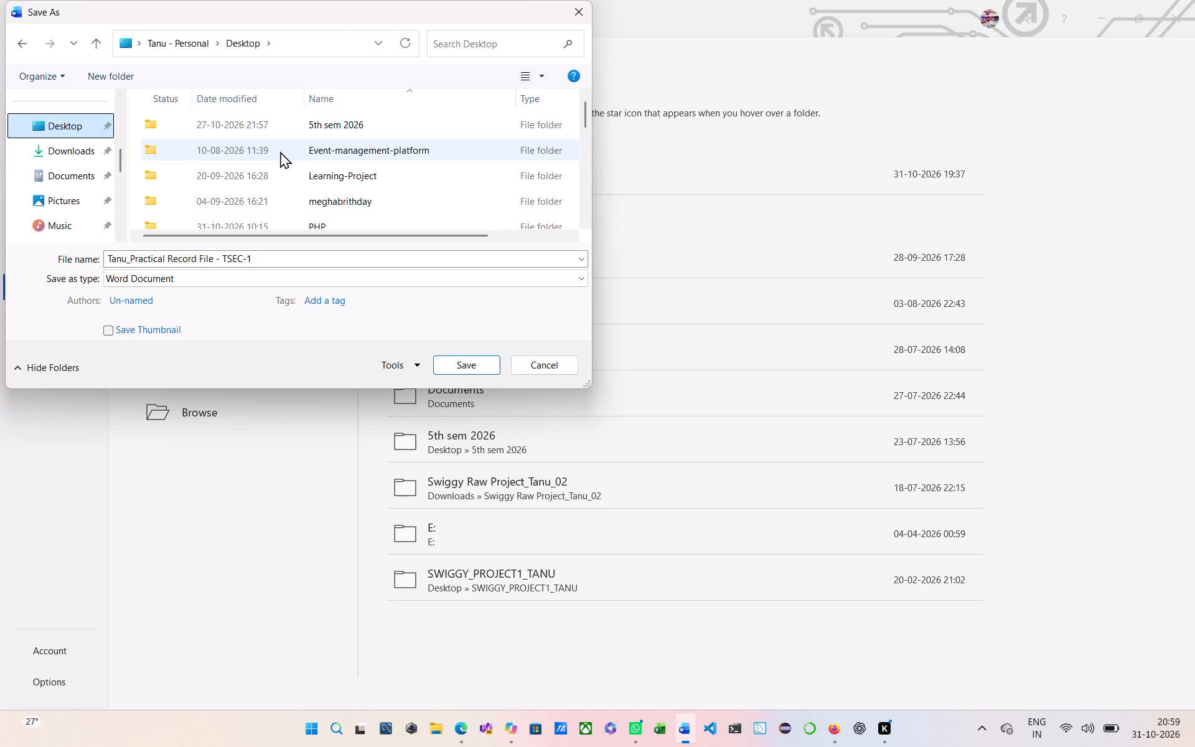
pyautogui.keyDown('alt'); pyautogui.doubleClick(296, 134); pyautogui.keyUp('alt')
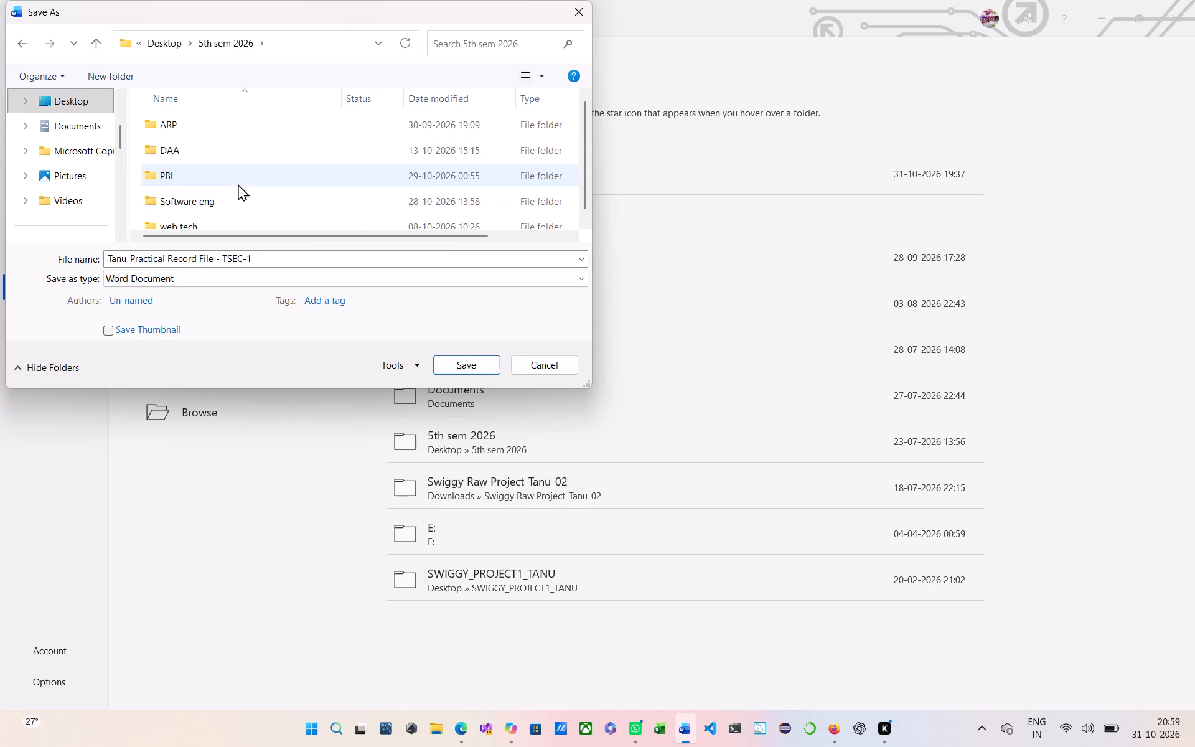
pyautogui.keyDown('alt'); pyautogui.scroll(-2, 238, 184); pyautogui.keyUp('alt')
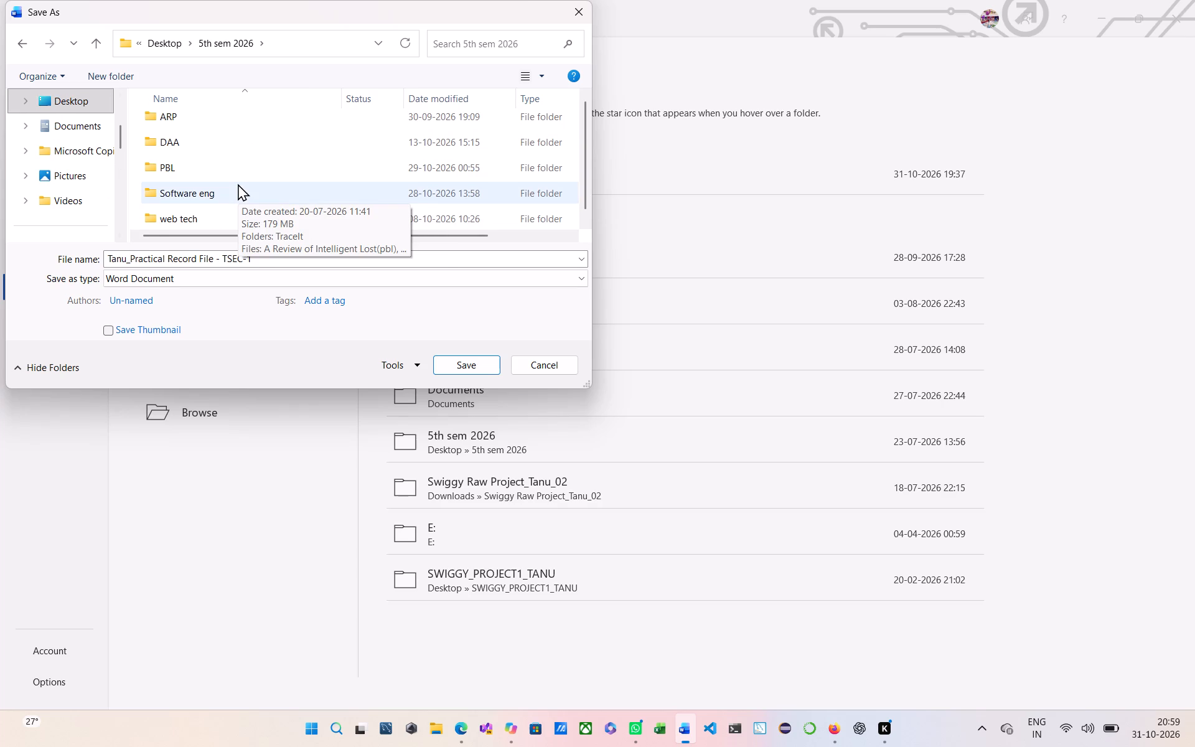
pyautogui.keyDown('alt'); pyautogui.scroll(-1, 238, 184); pyautogui.keyUp('alt')
pyautogui.keyDown('alt'); pyautogui.click(211, 172); pyautogui.keyUp('alt')
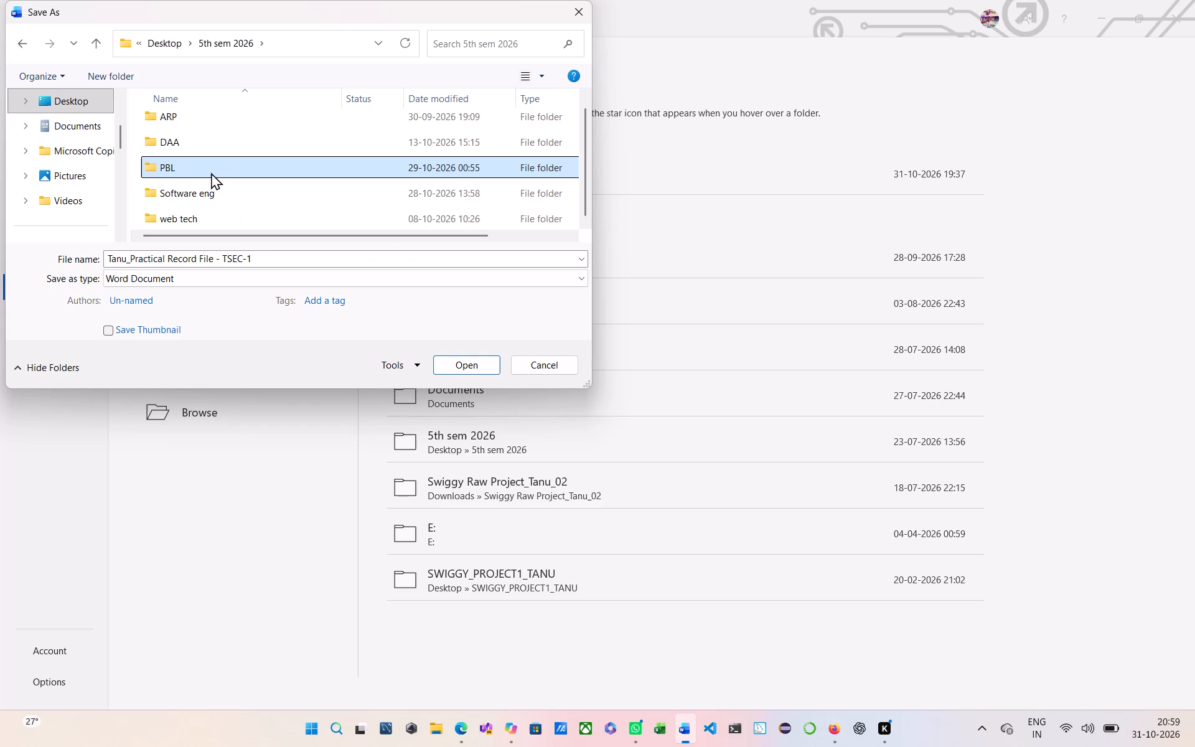
pyautogui.keyDown('alt'); pyautogui.doubleClick(231, 169); pyautogui.keyUp('alt')
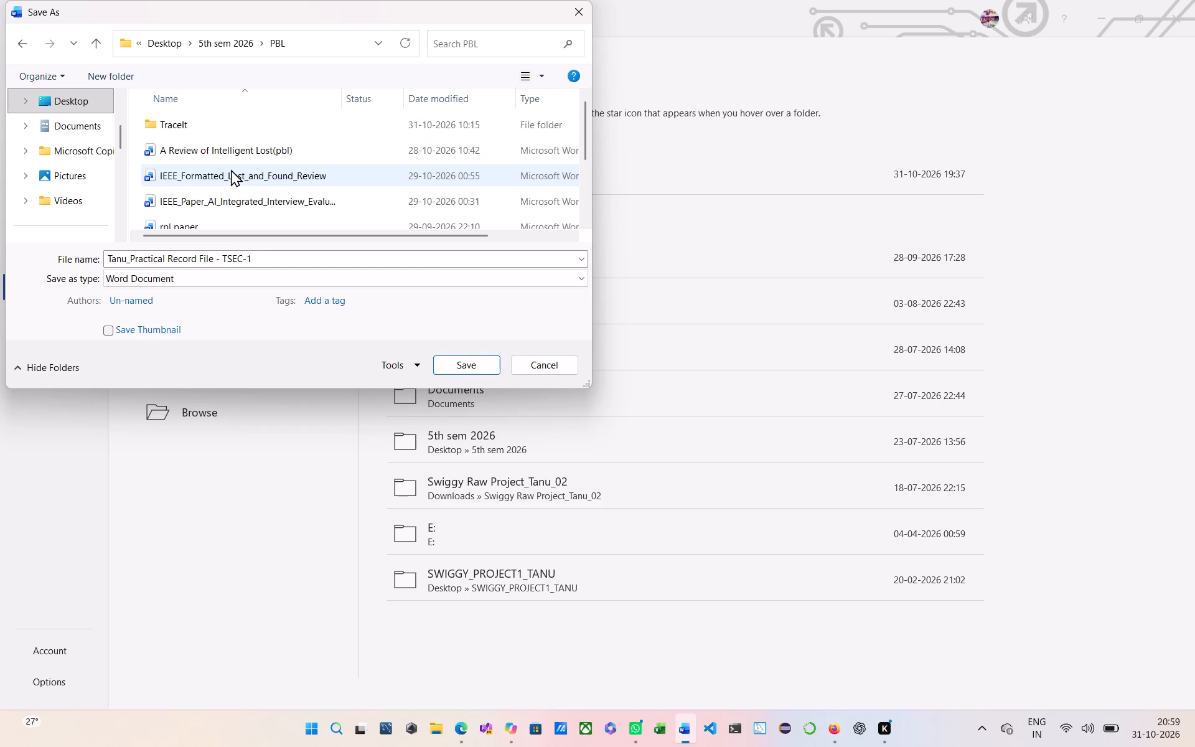
pyautogui.keyDown('alt'); pyautogui.click(284, 265); pyautogui.keyUp('alt')
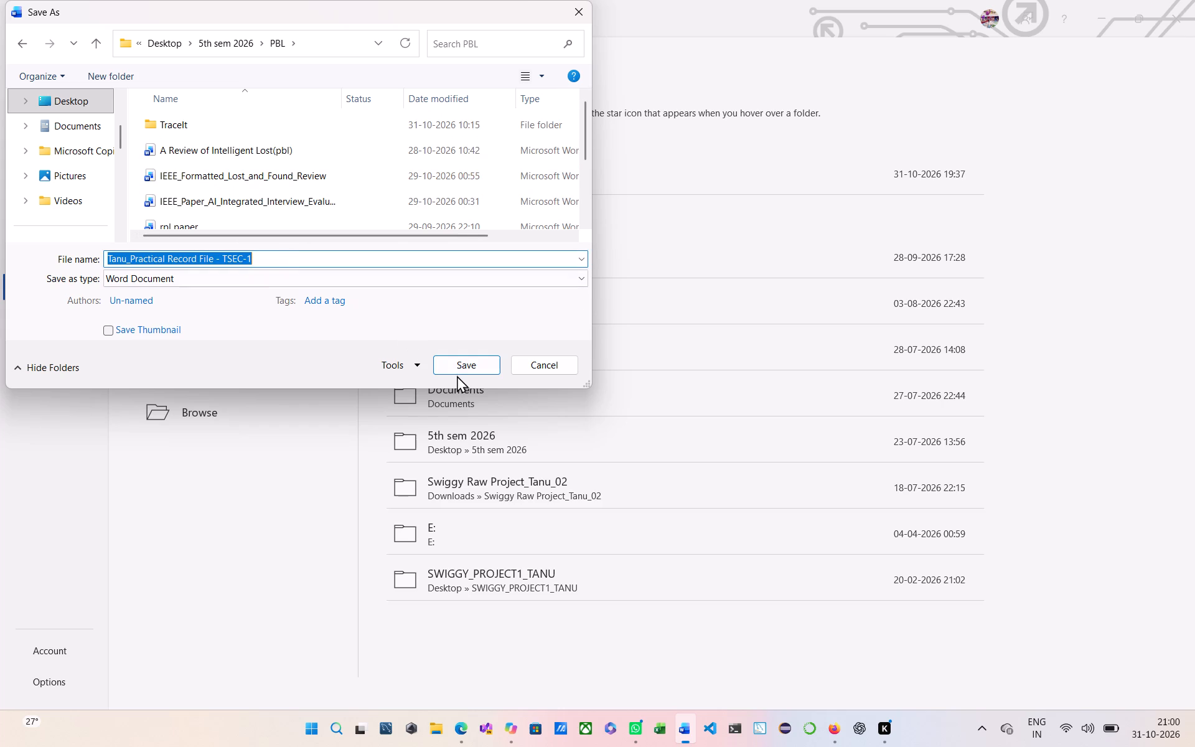
pyautogui.keyDown('alt'); pyautogui.click(457, 372); pyautogui.keyUp('alt')
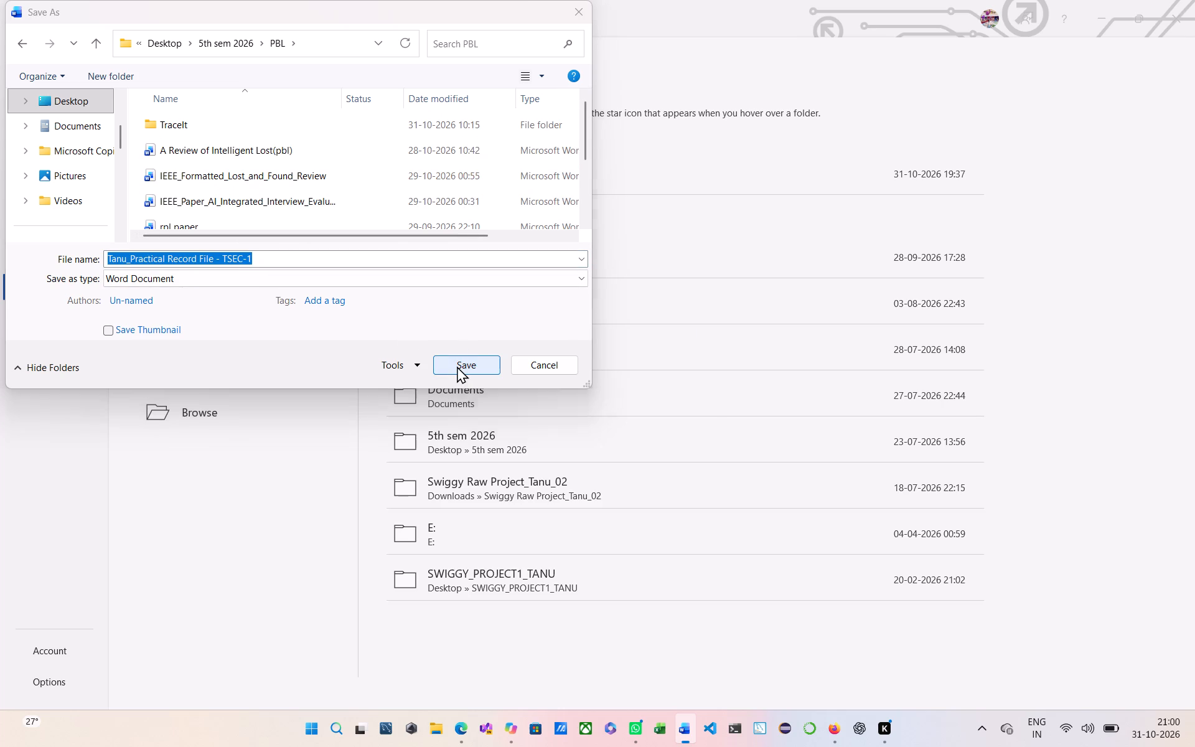
pyautogui.keyDown('alt'); pyautogui.click(457, 366); pyautogui.keyUp('alt')
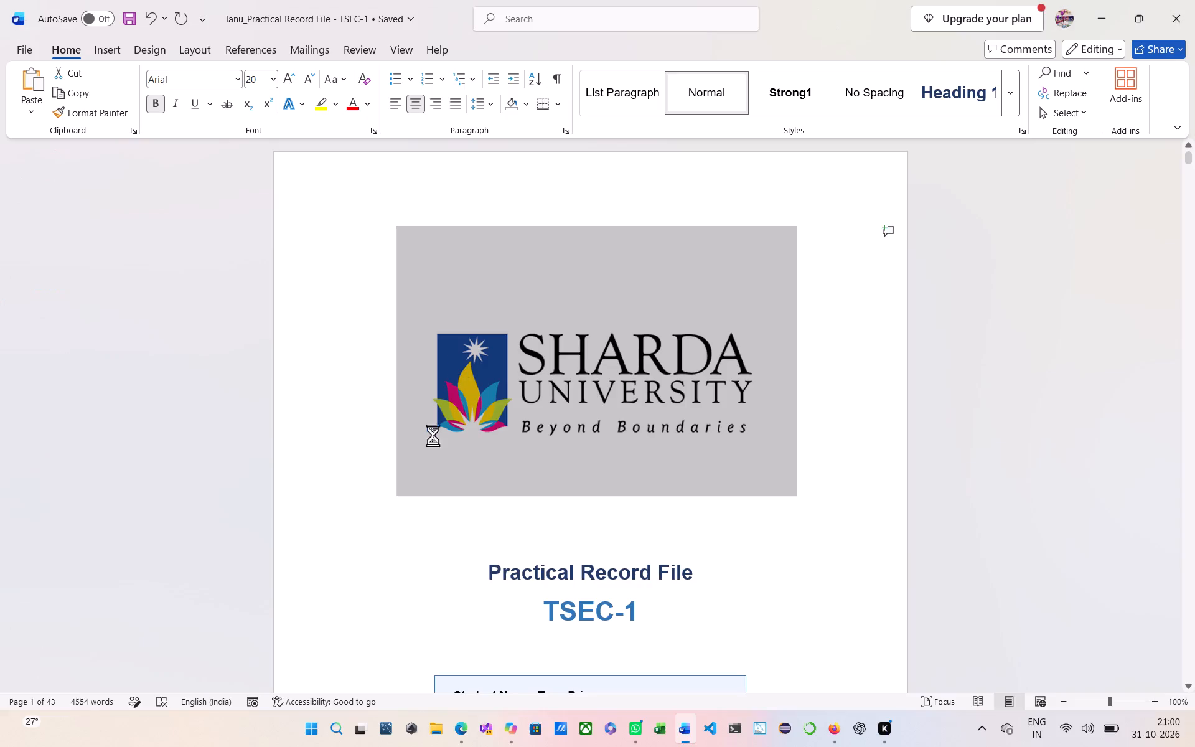
pyautogui.keyDown('alt'); pyautogui.click(374, 537); pyautogui.keyUp('alt')
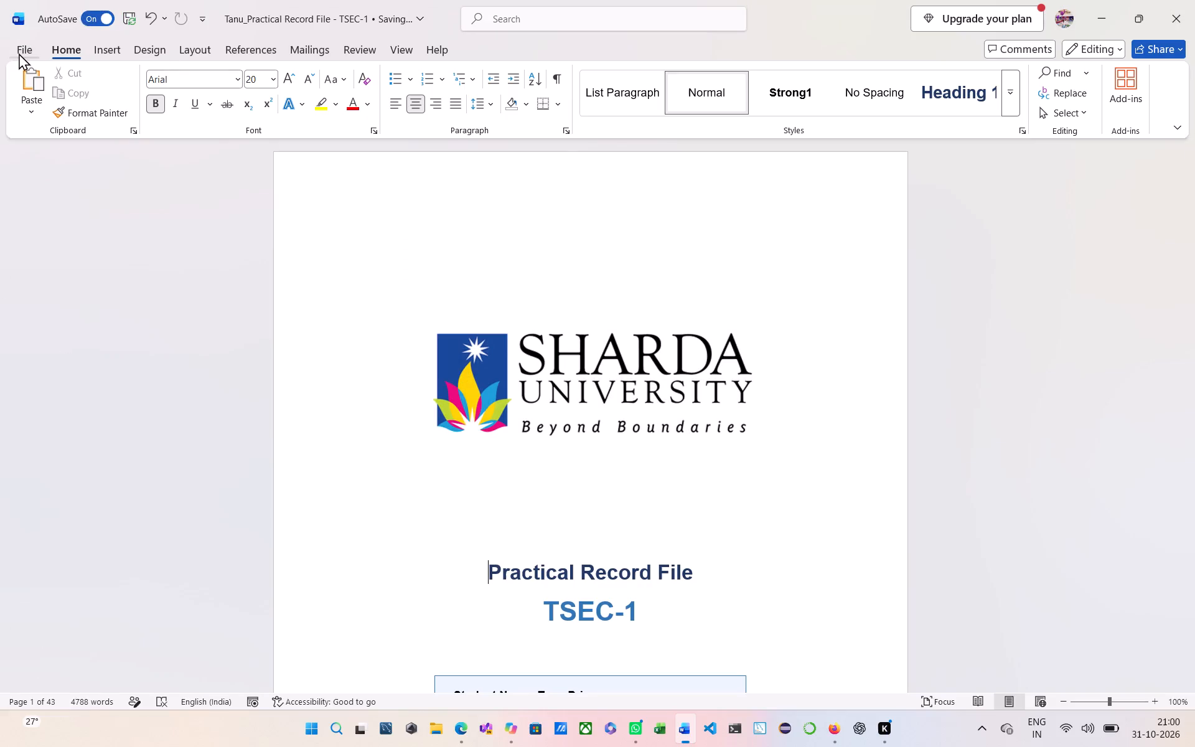
# Print the whole document with Microsoft Print to PDF, naming the output file Practical Record File_TSEC-1.
pyautogui.keyDown('alt'); pyautogui.click(19, 54); pyautogui.keyUp('alt')
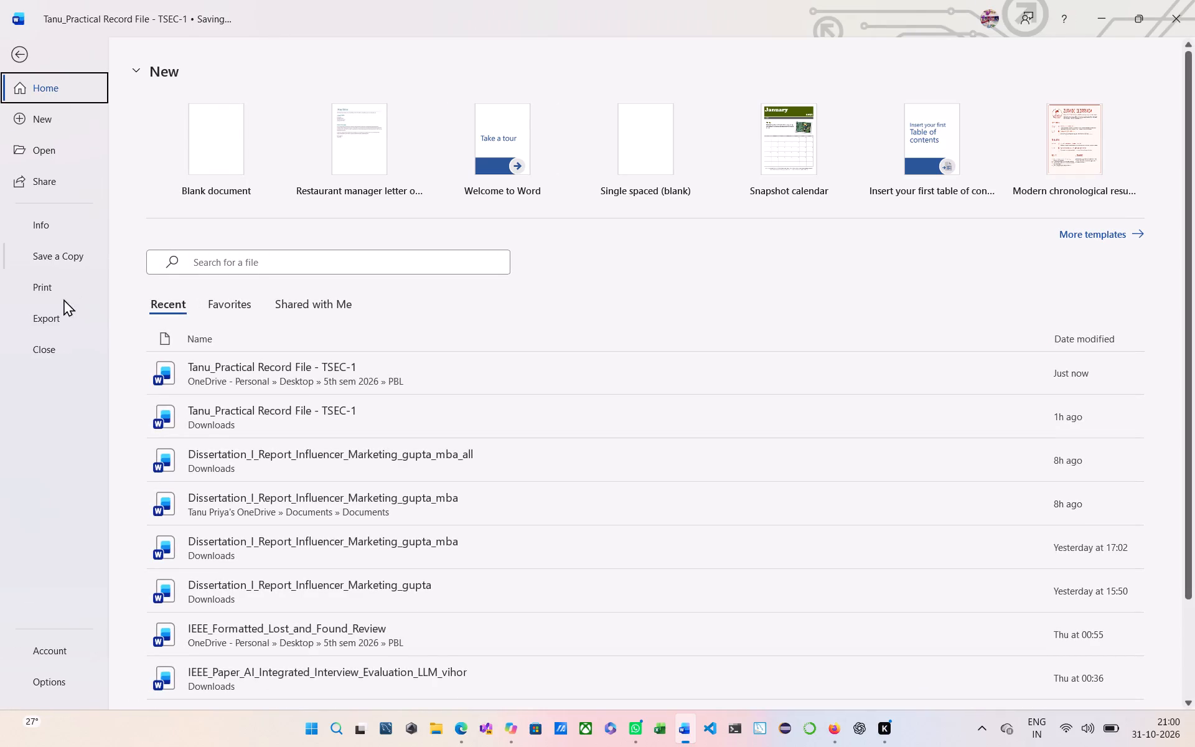
pyautogui.keyDown('alt'); pyautogui.click(48, 282); pyautogui.keyUp('alt')
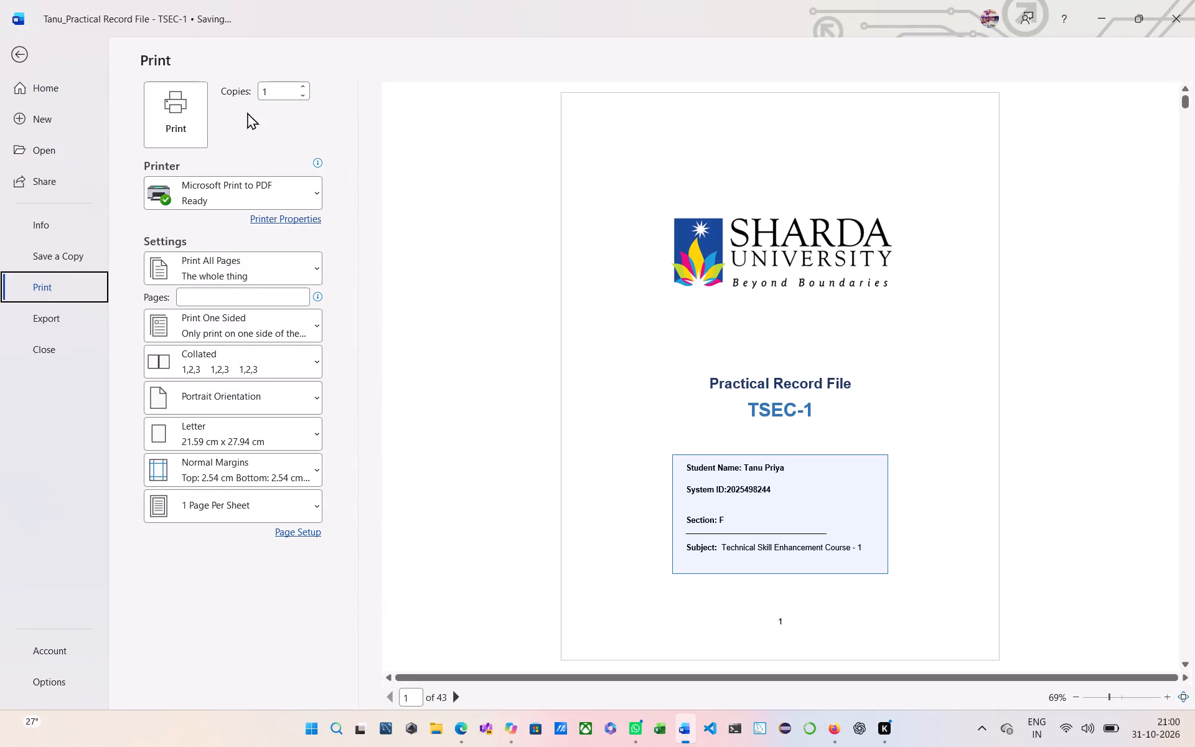
pyautogui.keyDown('alt'); pyautogui.click(178, 130); pyautogui.keyUp('alt')
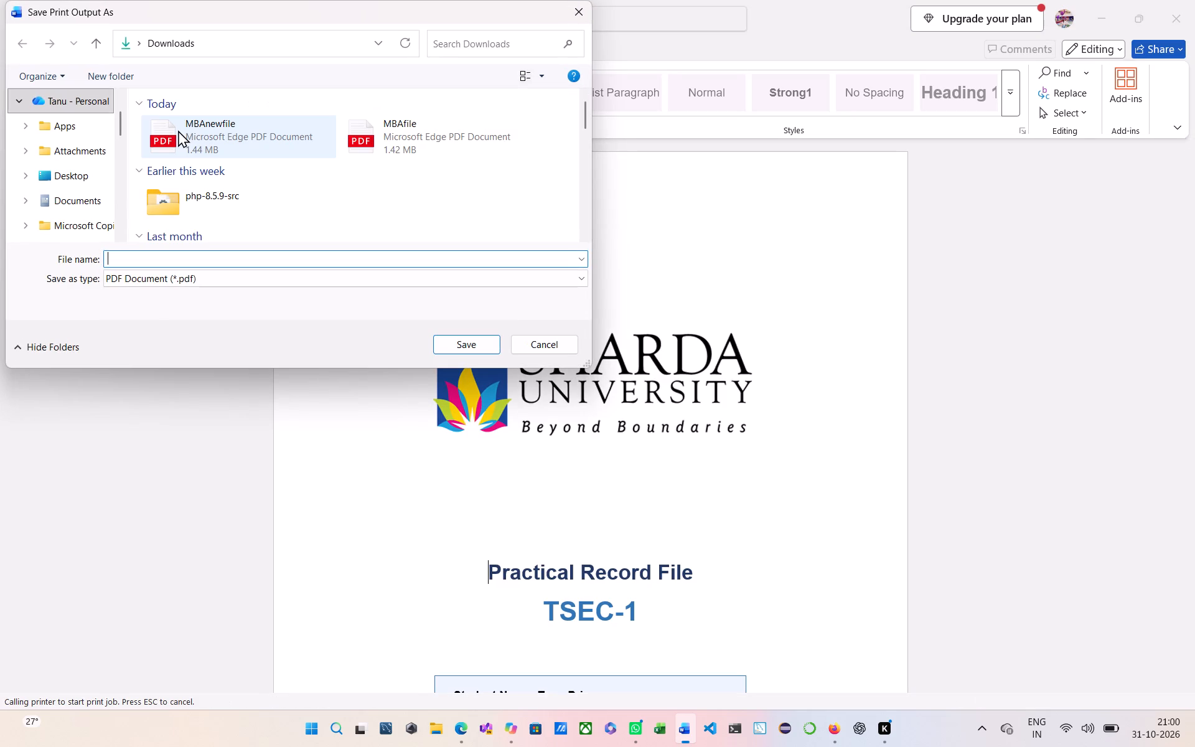
pyautogui.keyDown('alt'); pyautogui.click(141, 261); pyautogui.keyUp('alt')
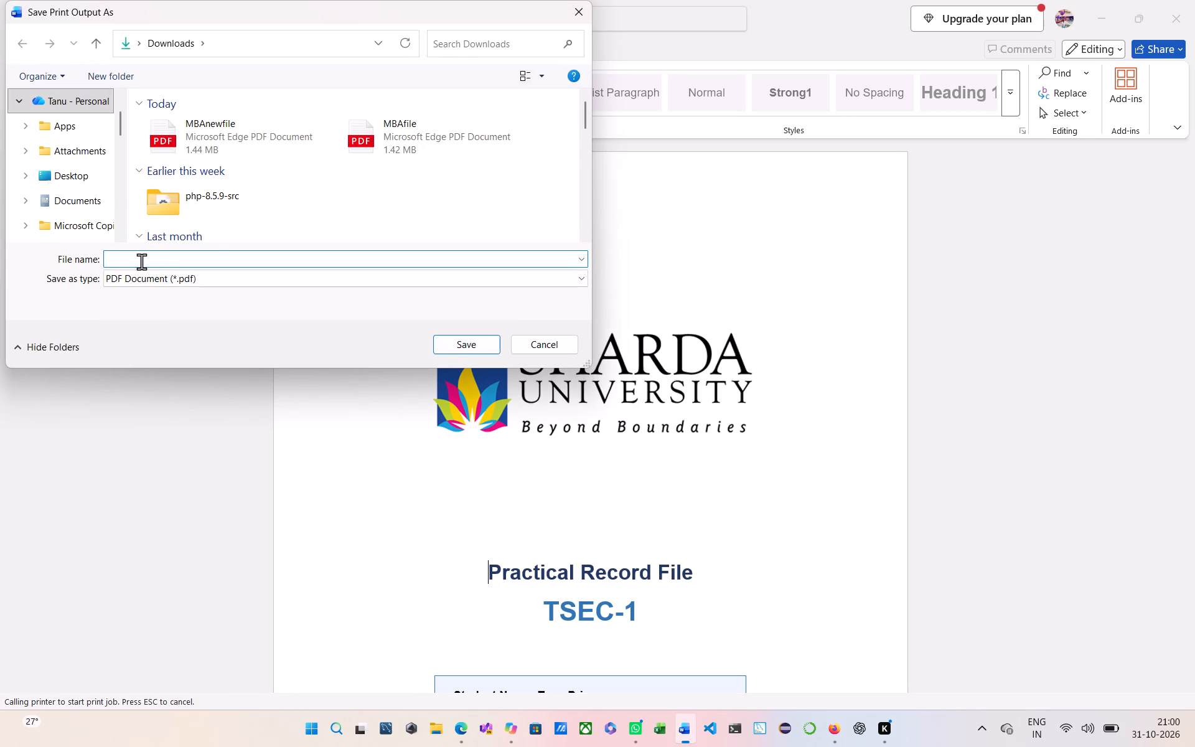
pyautogui.hotkey('ctrl', 'alt', 'v')
pyautogui.hotkey('alt', 'shift', '-')
pyautogui.hotkey('alt', 't')
pyautogui.hotkey('alt', 's')
pyautogui.hotkey('alt', 'e')
pyautogui.hotkey('alt', 'c')
pyautogui.hotkey('alt', '-')
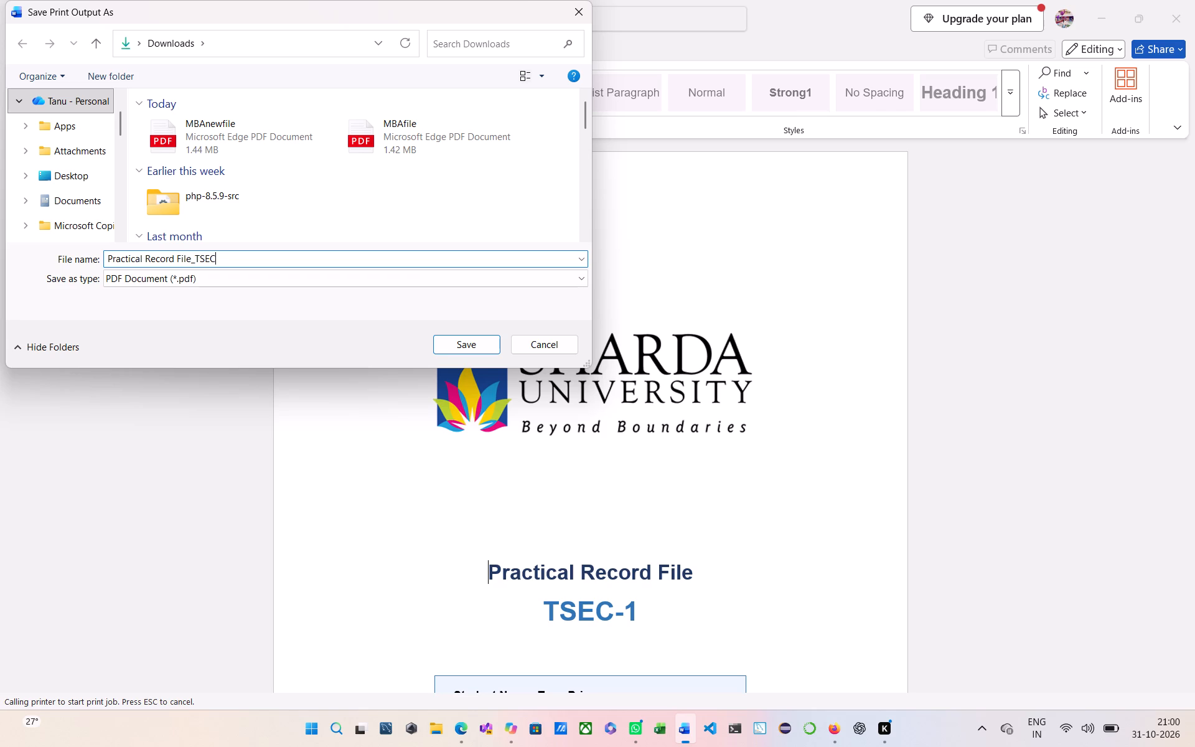
pyautogui.hotkey('alt', '1')
# Save the PDF output in the DAA folder under Desktop > 5th sem 2026.
pyautogui.keyDown('alt'); pyautogui.scroll(-1, 83, 160); pyautogui.keyUp('alt')
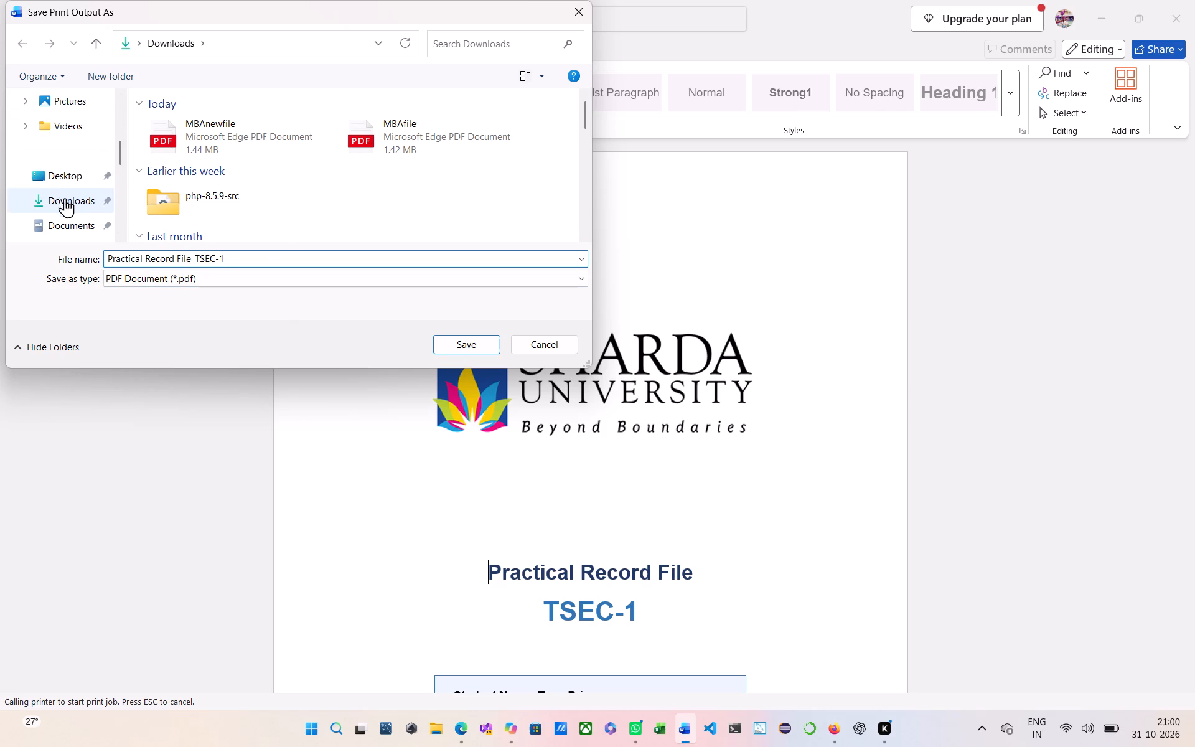
pyautogui.keyDown('alt'); pyautogui.click(68, 171); pyautogui.keyUp('alt')
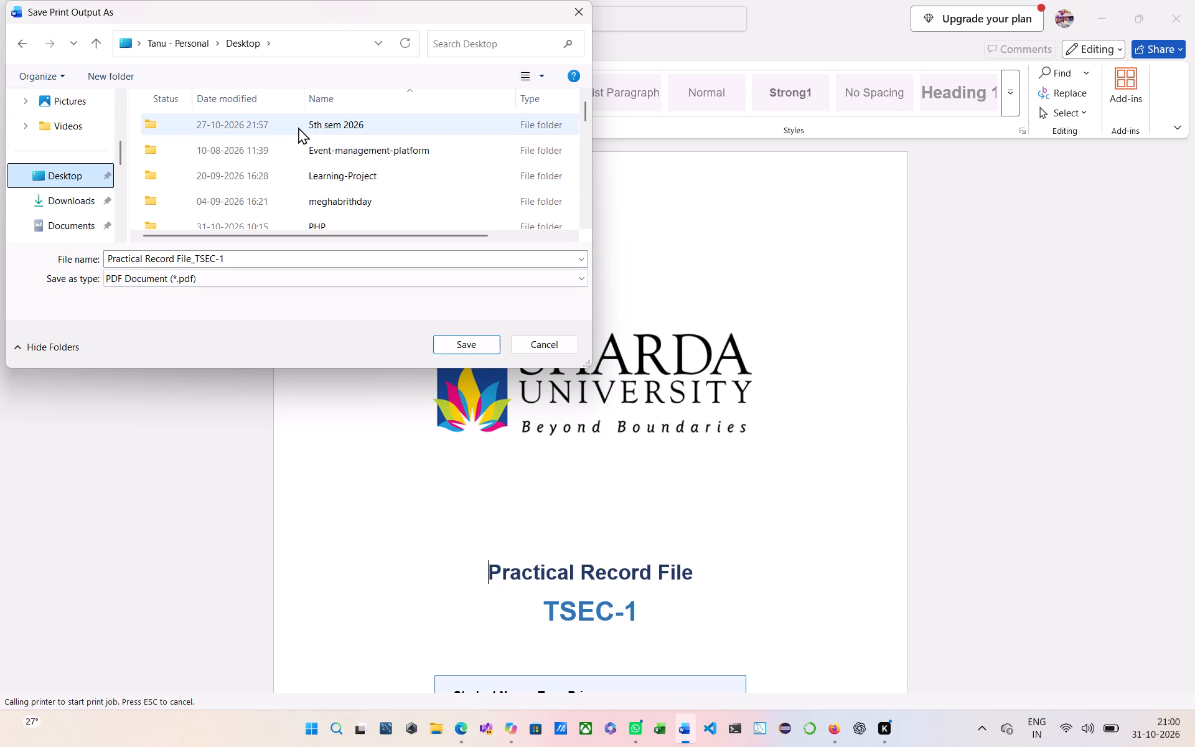
pyautogui.keyDown('alt'); pyautogui.doubleClick(298, 127); pyautogui.keyUp('alt')
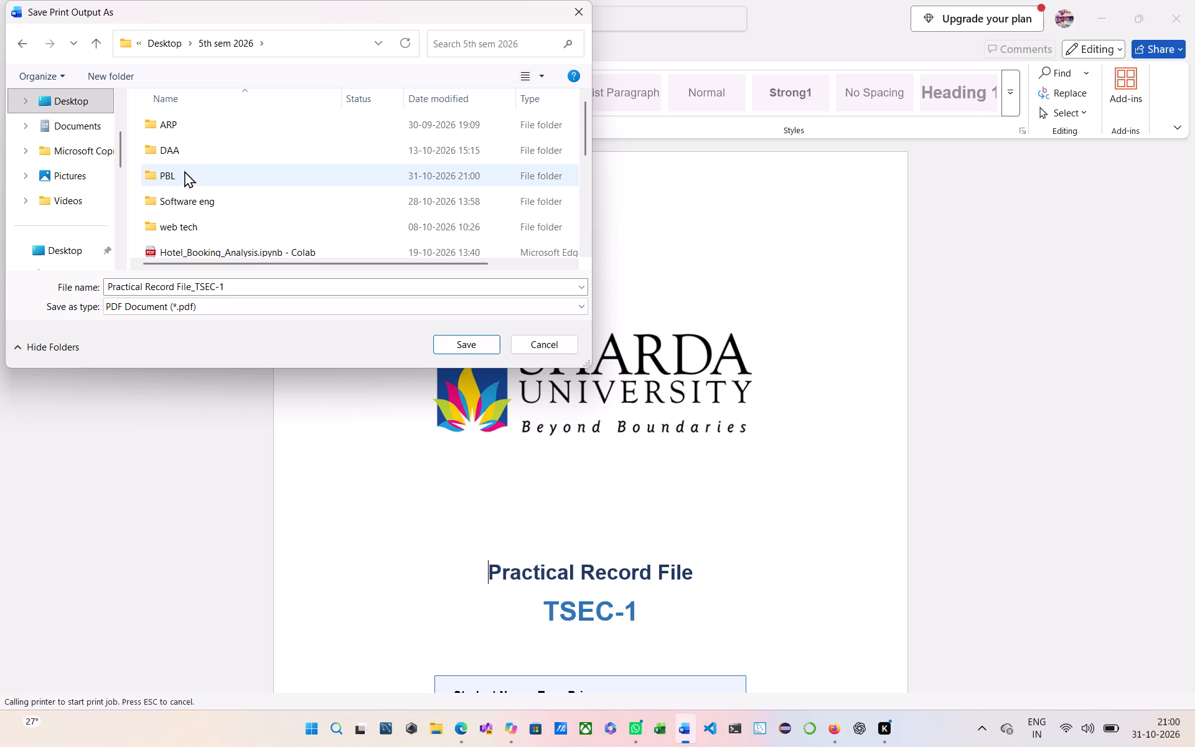
pyautogui.keyDown('alt'); pyautogui.doubleClick(184, 171); pyautogui.keyUp('alt')
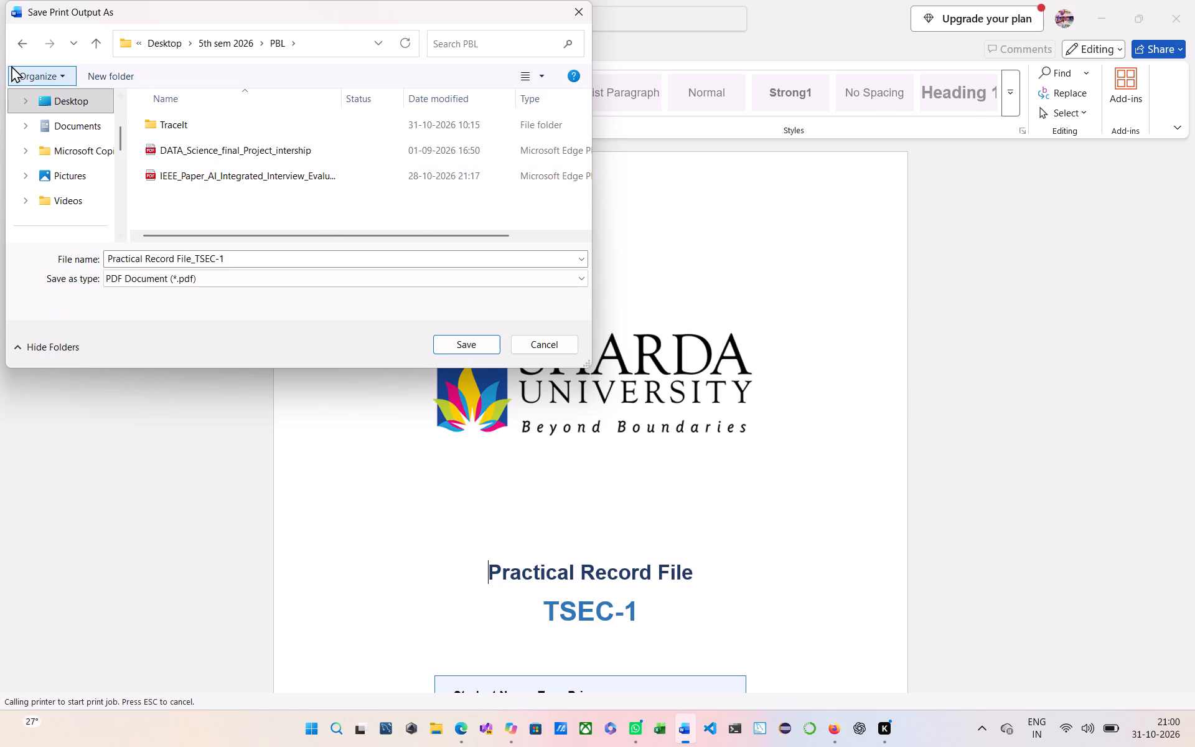
pyautogui.keyDown('alt'); pyautogui.click(23, 49); pyautogui.keyUp('alt')
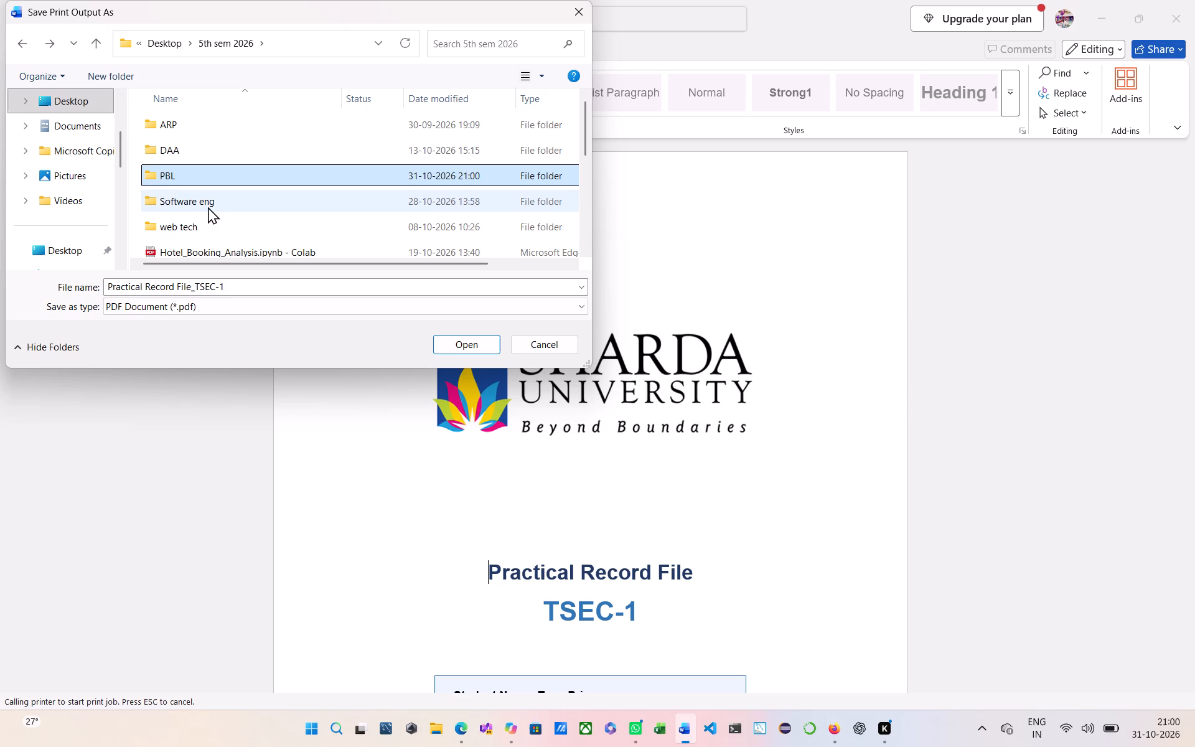
pyautogui.keyDown('alt'); pyautogui.scroll(-1, 208, 207); pyautogui.keyUp('alt')
pyautogui.keyDown('alt'); pyautogui.scroll(1, 208, 207); pyautogui.keyUp('alt')
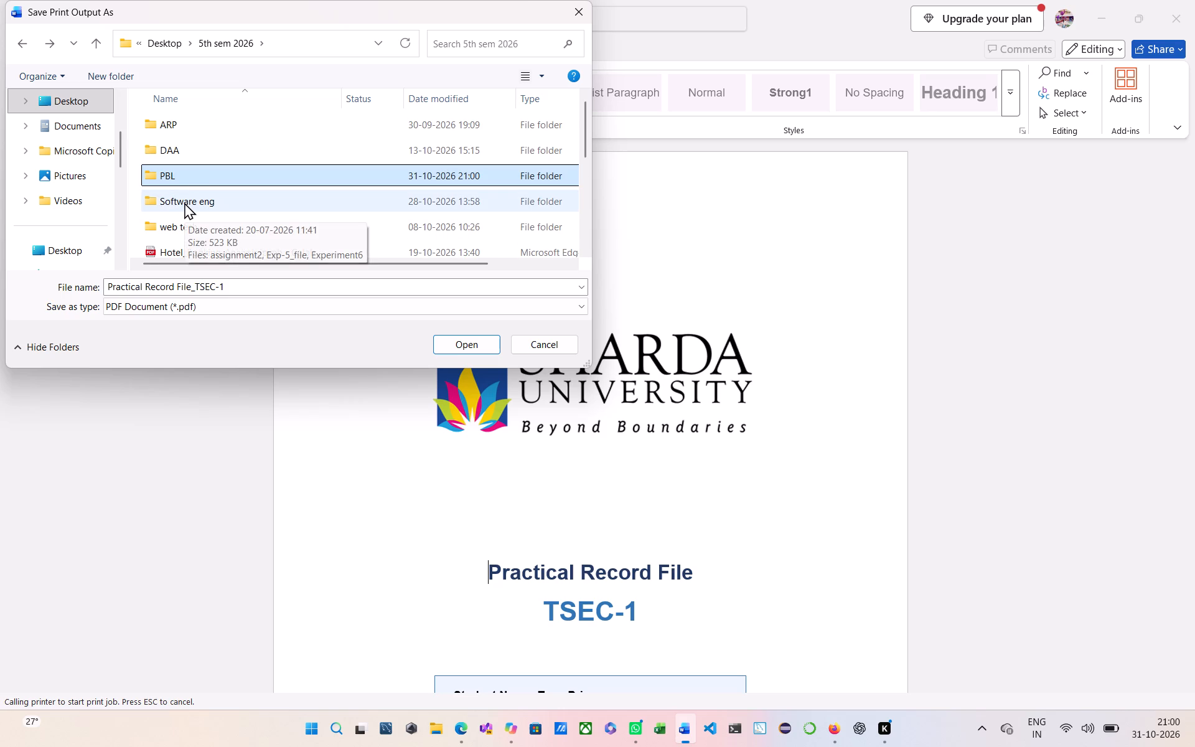
pyautogui.keyDown('alt'); pyautogui.doubleClick(184, 202); pyautogui.keyUp('alt')
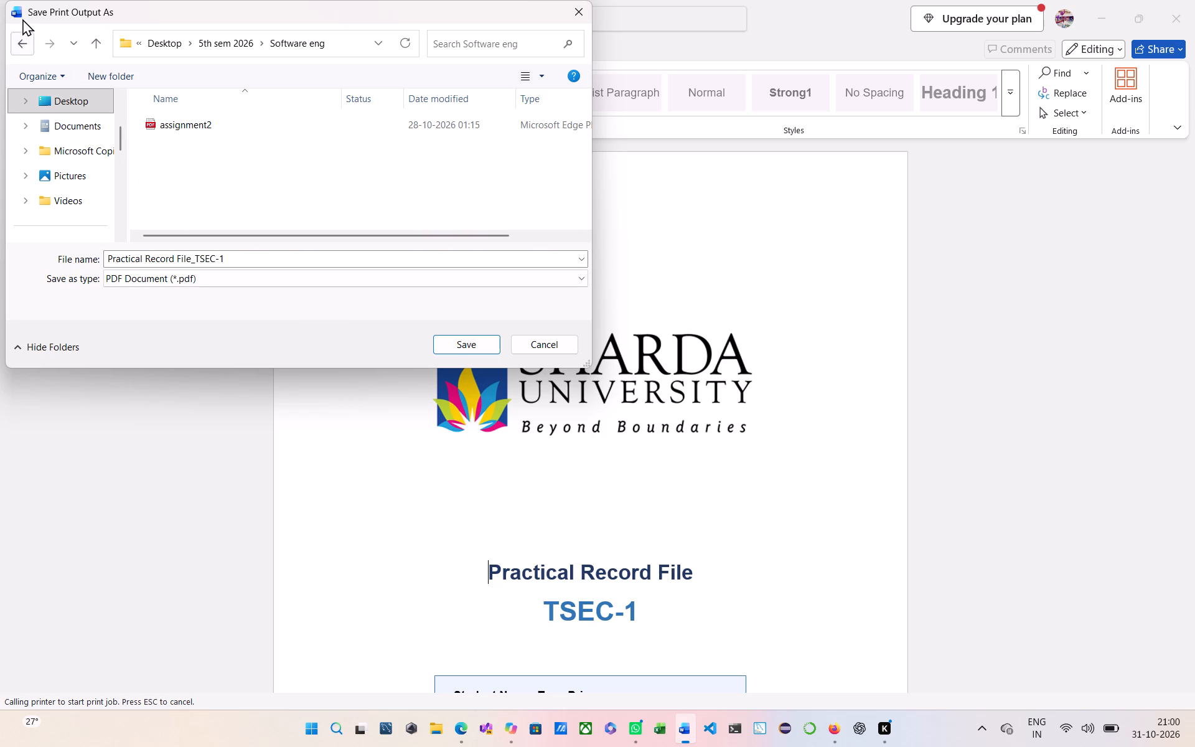
pyautogui.keyDown('alt'); pyautogui.click(16, 45); pyautogui.keyUp('alt')
pyautogui.keyDown('alt'); pyautogui.doubleClick(180, 151); pyautogui.keyUp('alt')
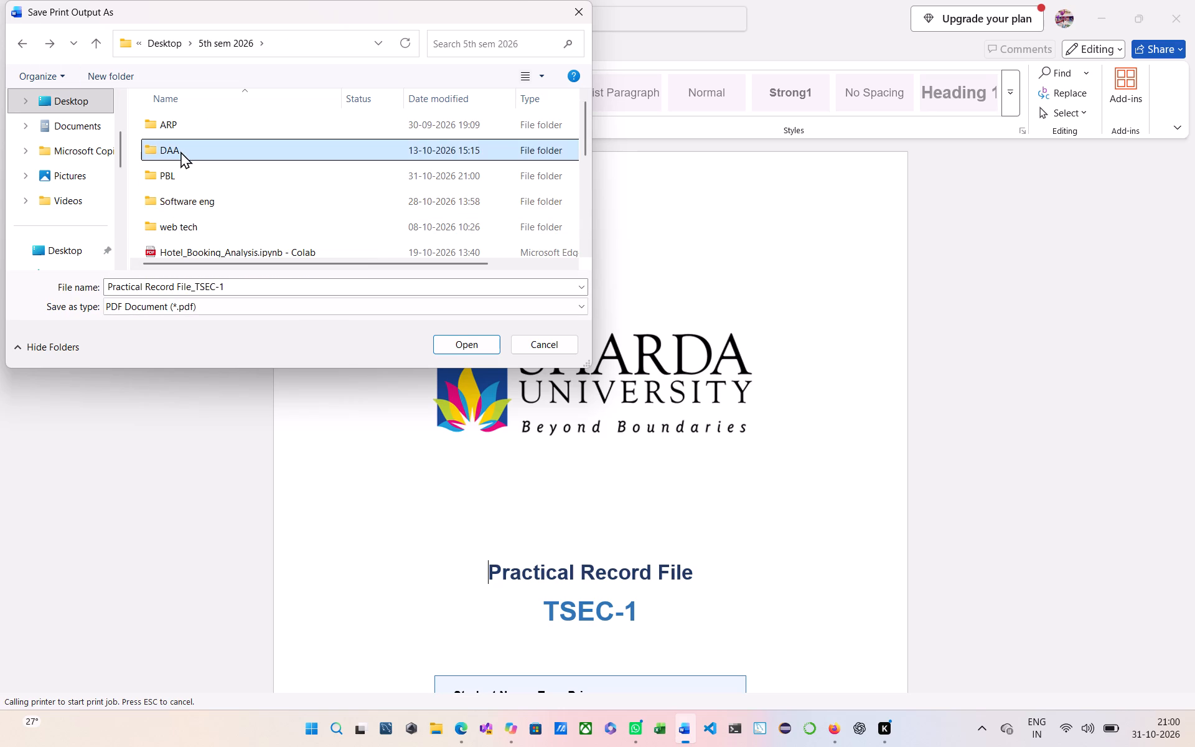
pyautogui.keyDown('alt'); pyautogui.scroll(-5, 180, 151); pyautogui.keyUp('alt')
pyautogui.keyDown('alt'); pyautogui.scroll(2, 180, 151); pyautogui.keyUp('alt')
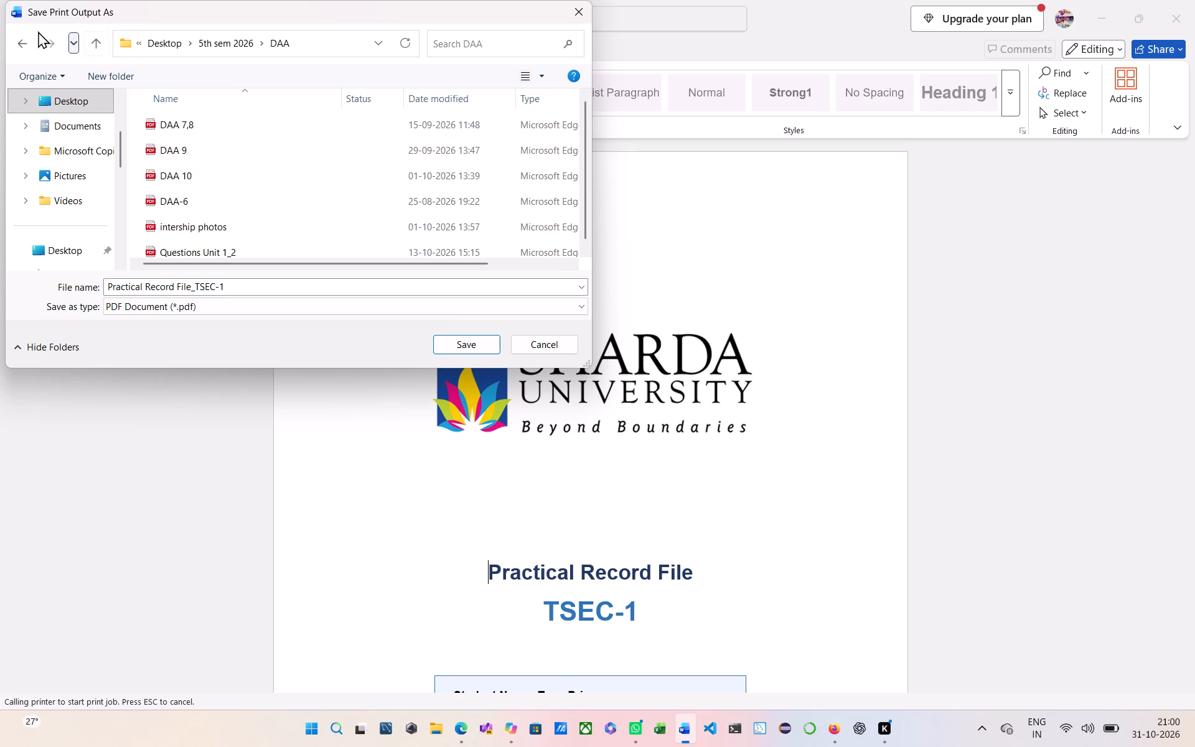
pyautogui.keyDown('alt'); pyautogui.click(23, 49); pyautogui.keyUp('alt')
pyautogui.keyDown('alt'); pyautogui.scroll(-4, 212, 155); pyautogui.keyUp('alt')
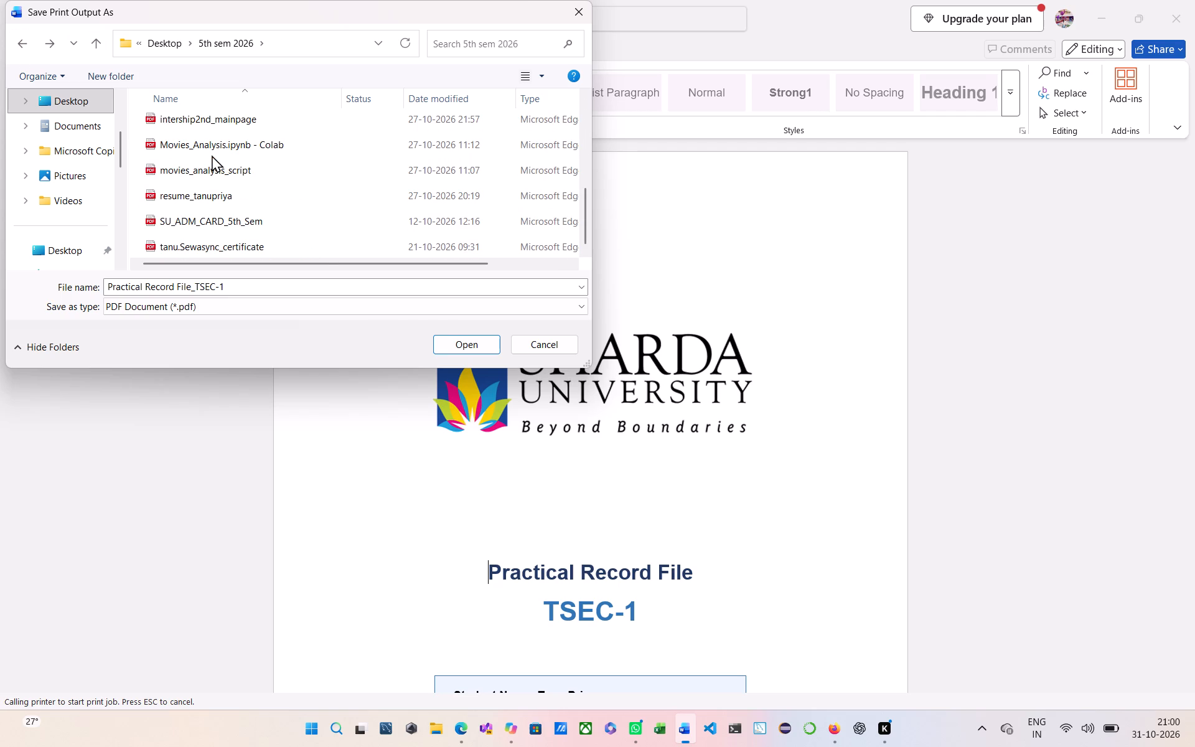
pyautogui.keyDown('alt'); pyautogui.click(460, 345); pyautogui.keyUp('alt')
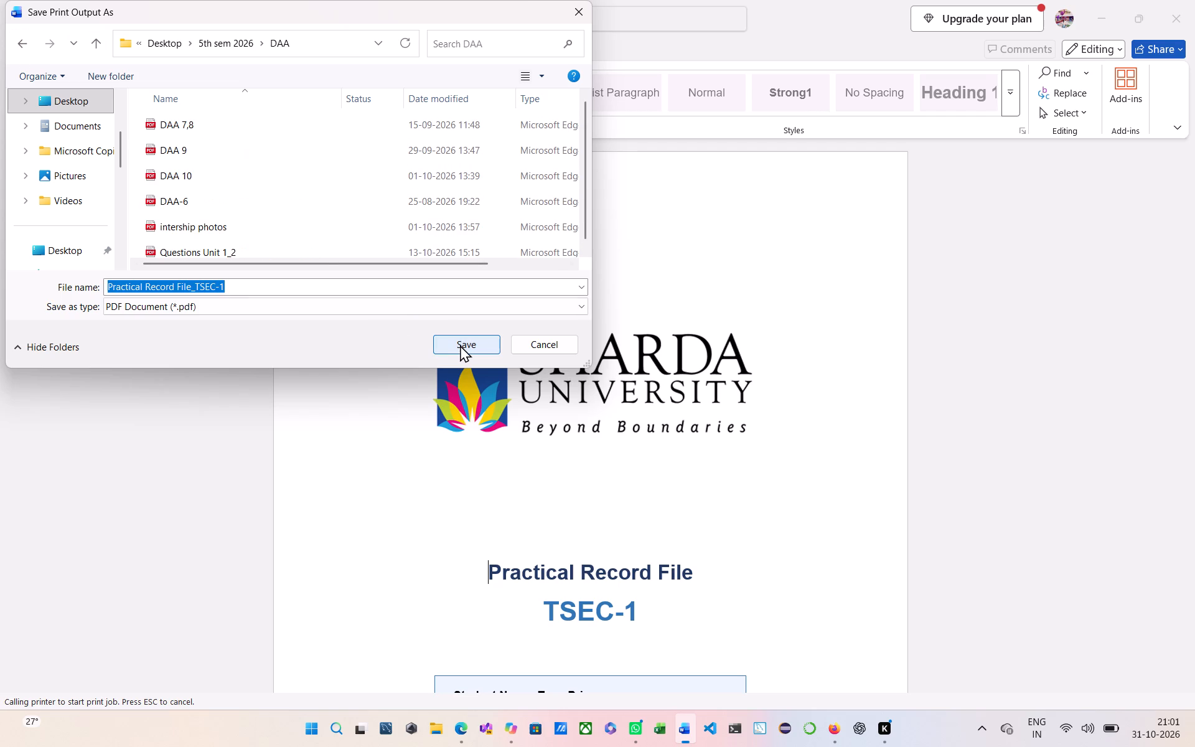
pyautogui.keyDown('alt'); pyautogui.click(460, 345); pyautogui.keyUp('alt')
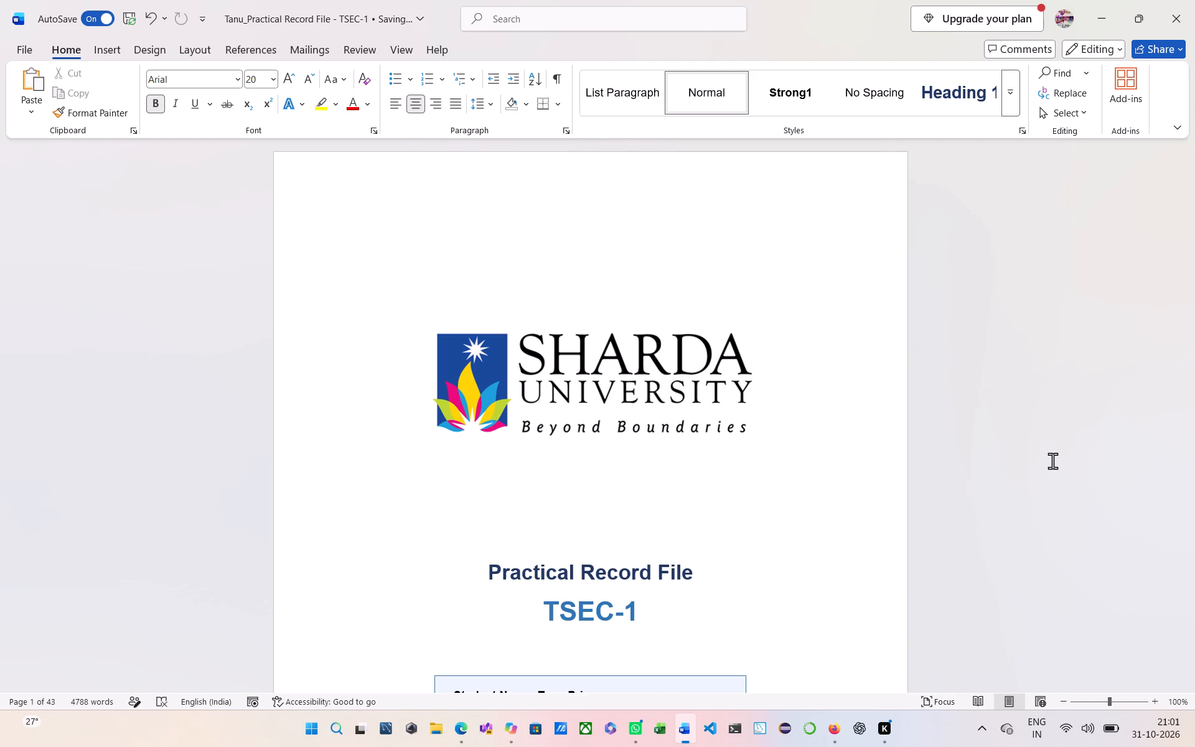
# Close the practical record document in Word.
pyautogui.keyDown('alt'); pyautogui.click(1173, 14); pyautogui.keyUp('alt')
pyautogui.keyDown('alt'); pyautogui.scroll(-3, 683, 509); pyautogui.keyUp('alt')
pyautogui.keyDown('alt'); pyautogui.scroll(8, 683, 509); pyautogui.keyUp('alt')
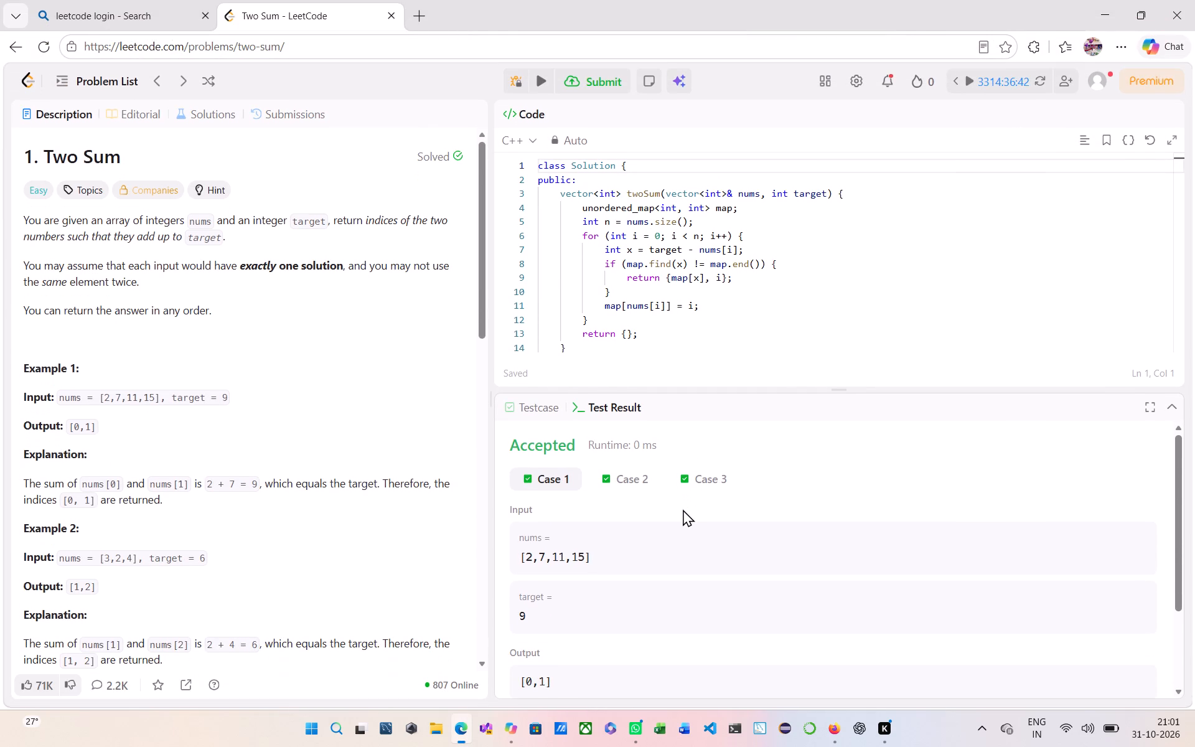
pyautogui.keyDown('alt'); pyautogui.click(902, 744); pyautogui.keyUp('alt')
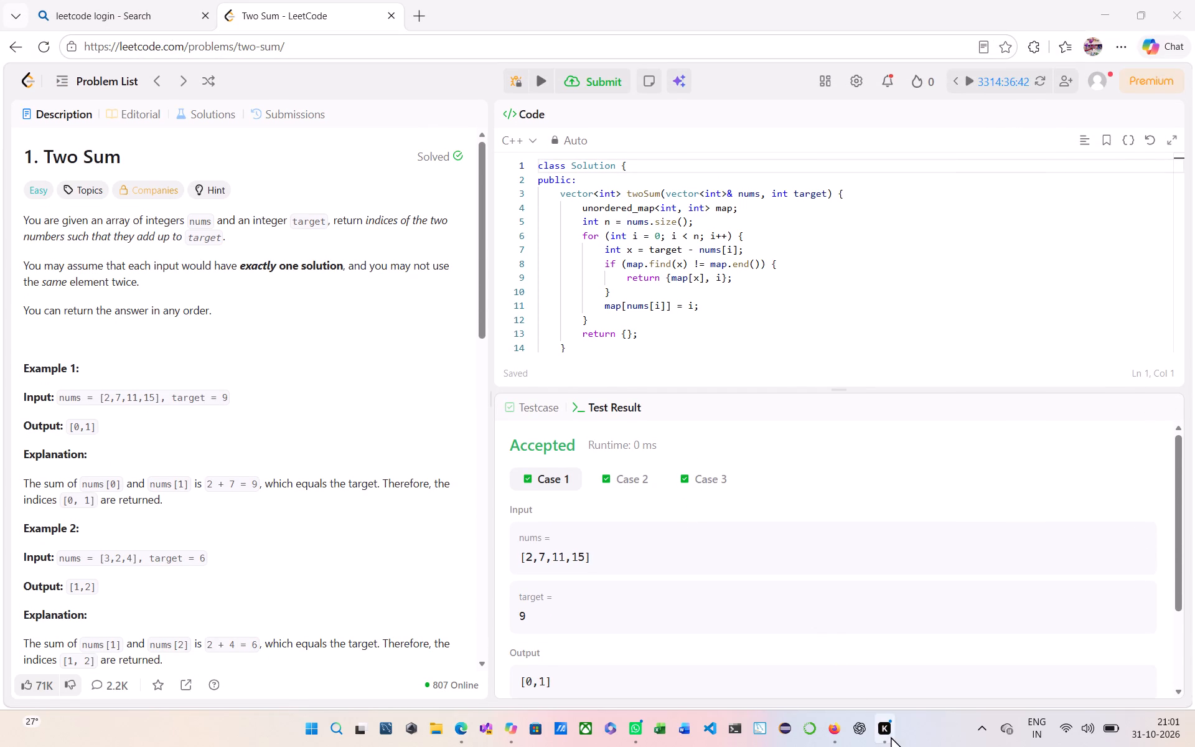
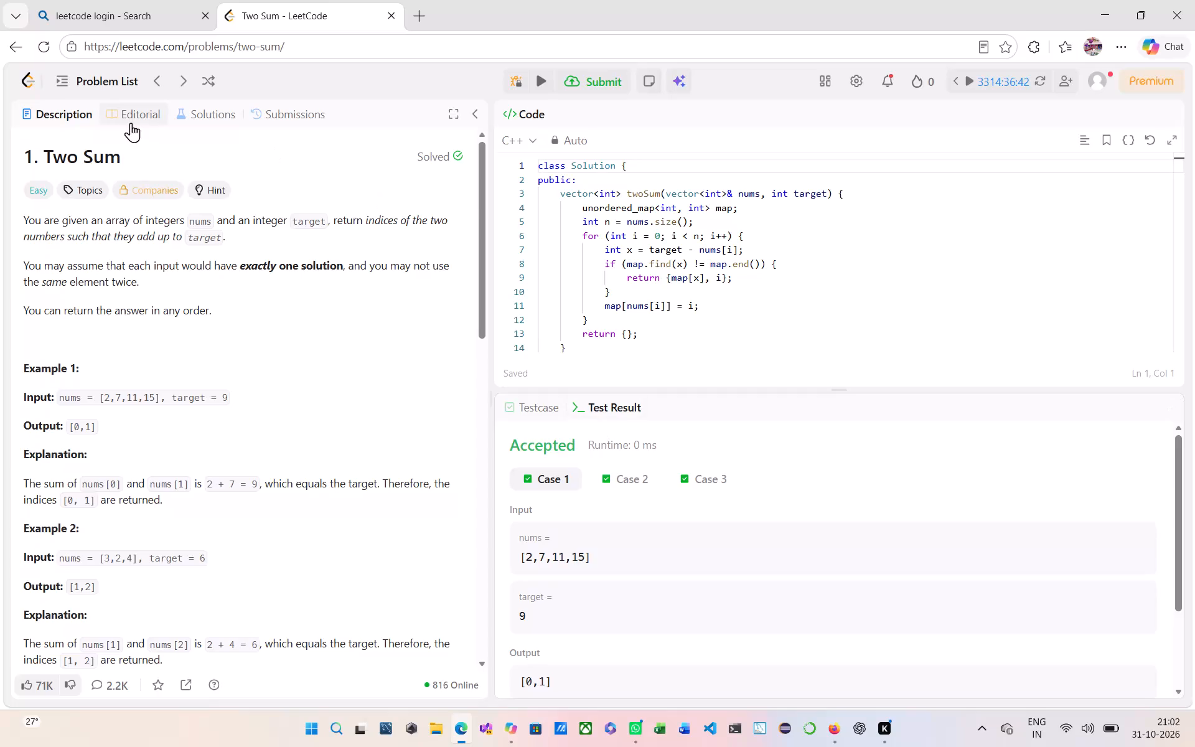
# Return from Two Sum to the problem library and open problem 3, Longest Substring Without Repeating Characters.
pyautogui.keyDown('alt'); pyautogui.click(10, 41); pyautogui.keyUp('alt')
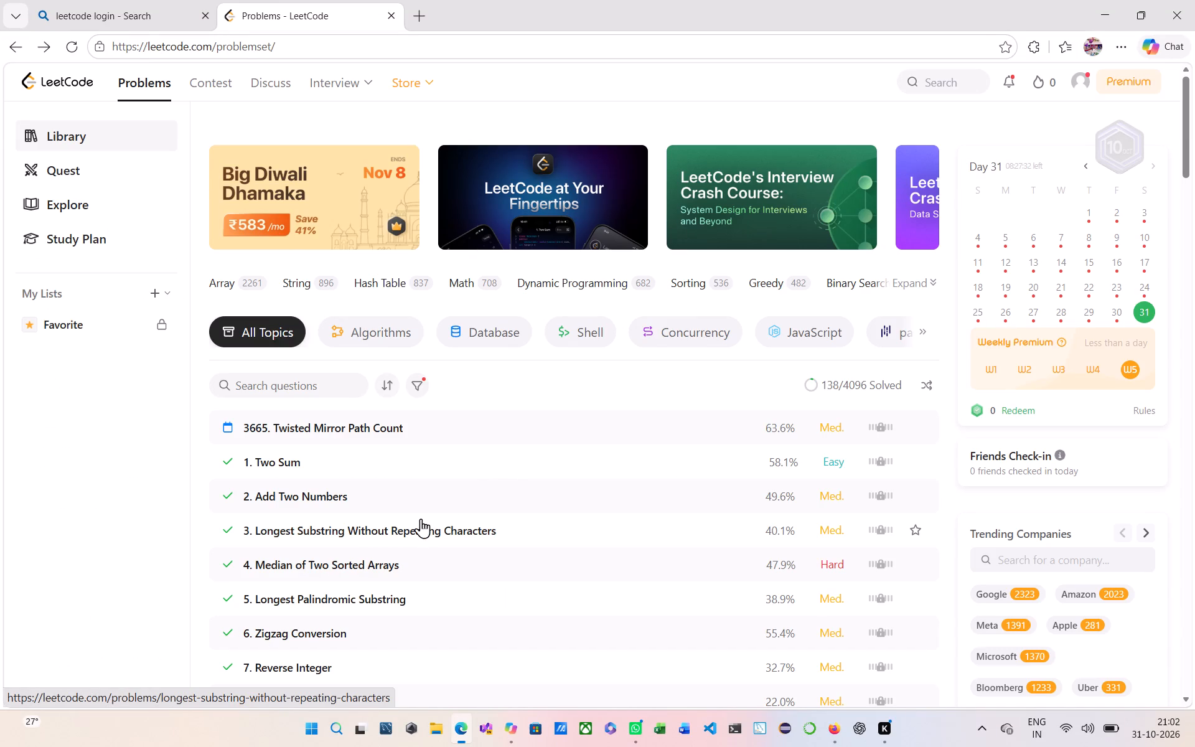
pyautogui.keyDown('alt'); pyautogui.doubleClick(421, 519); pyautogui.keyUp('alt')
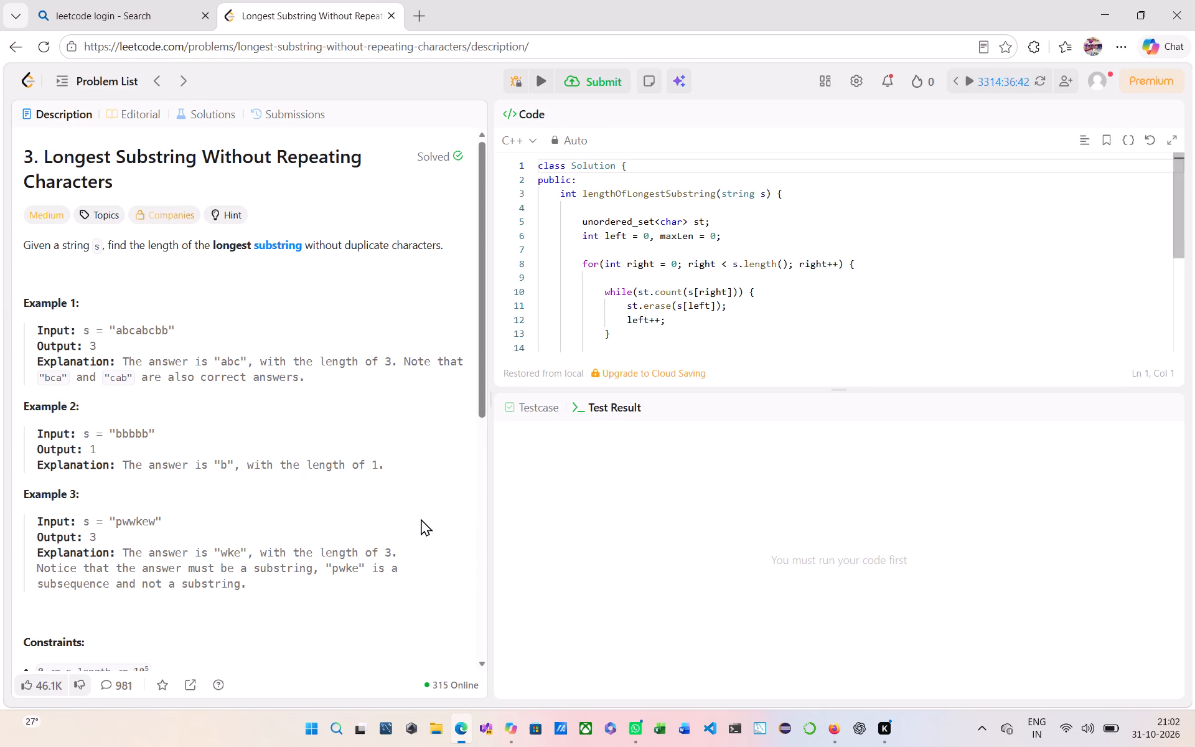
# Review the existing C++ solution for Longest Substring Without Repeating Characters and run it against the sample test cases.
pyautogui.keyDown('alt'); pyautogui.scroll(-3, 665, 306); pyautogui.keyUp('alt')
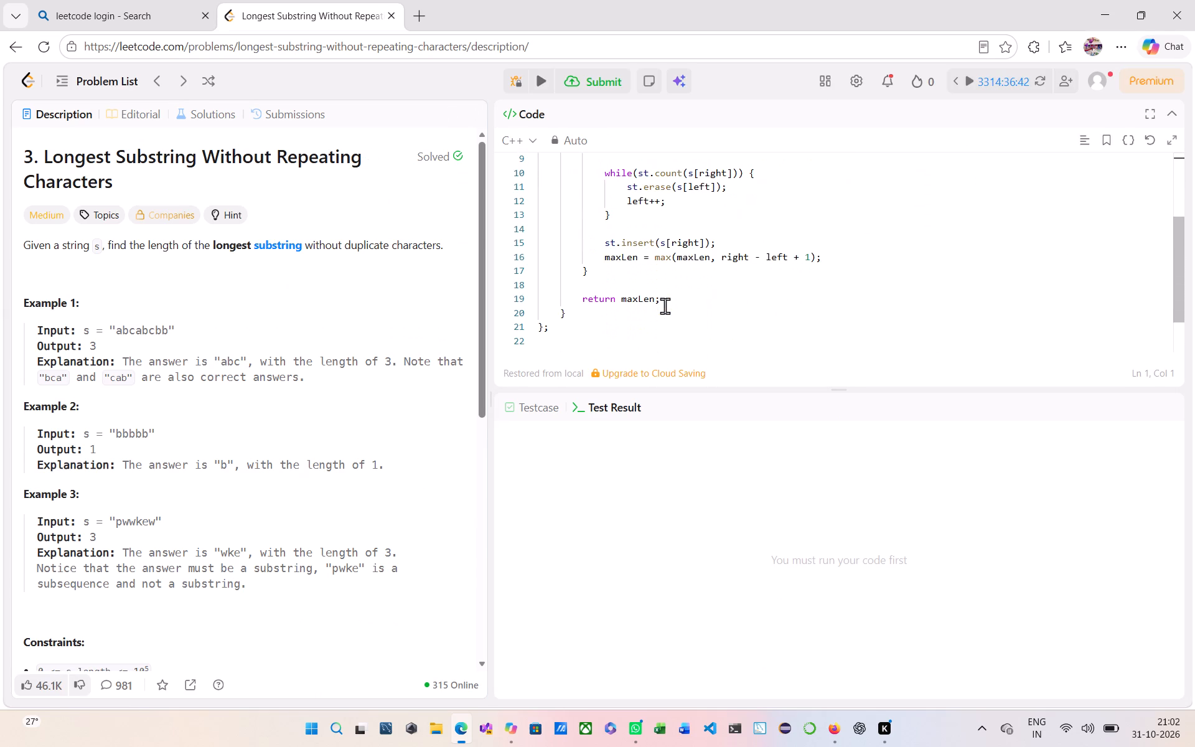
pyautogui.keyDown('alt'); pyautogui.scroll(-1, 665, 306); pyautogui.keyUp('alt')
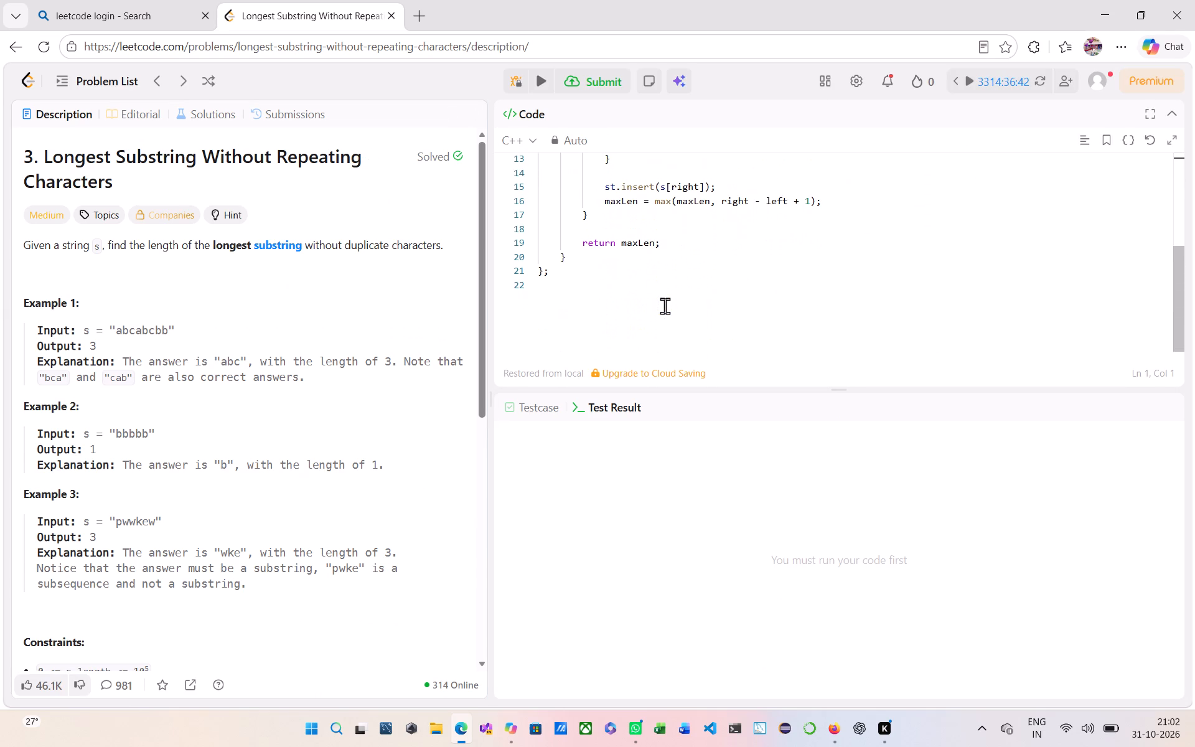
pyautogui.keyDown('alt'); pyautogui.scroll(9, 665, 306); pyautogui.keyUp('alt')
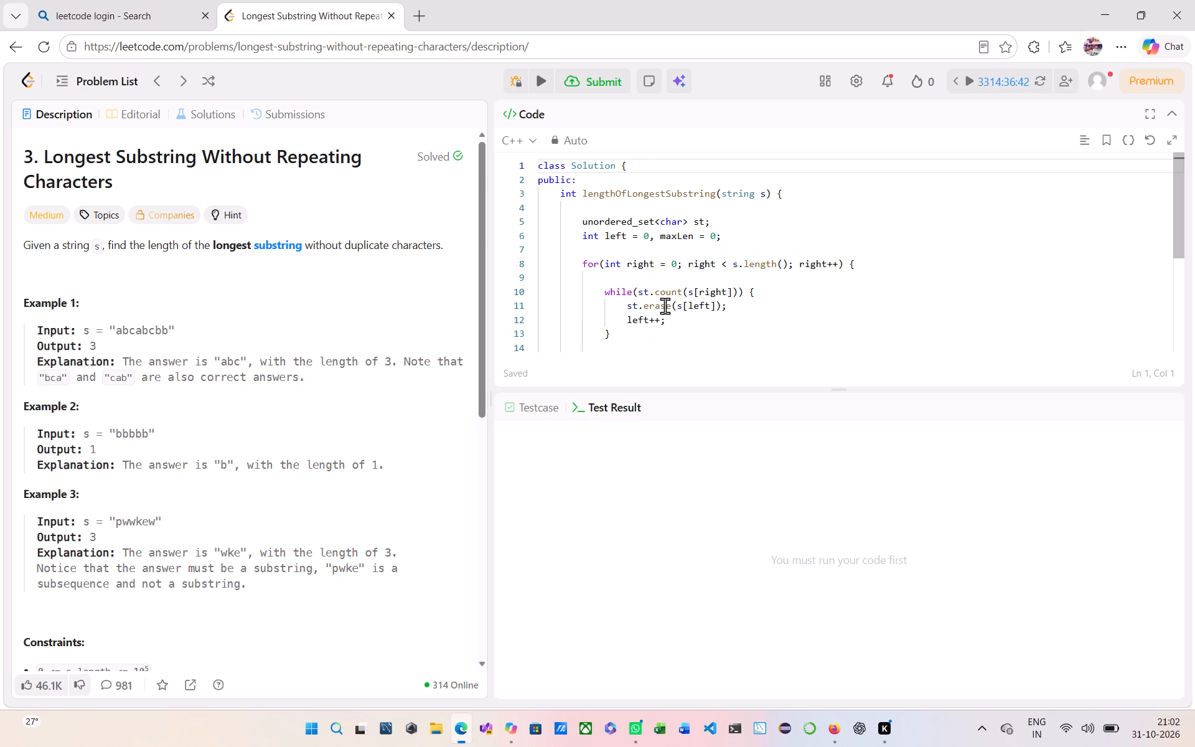
pyautogui.keyDown('alt'); pyautogui.click(532, 76); pyautogui.keyUp('alt')
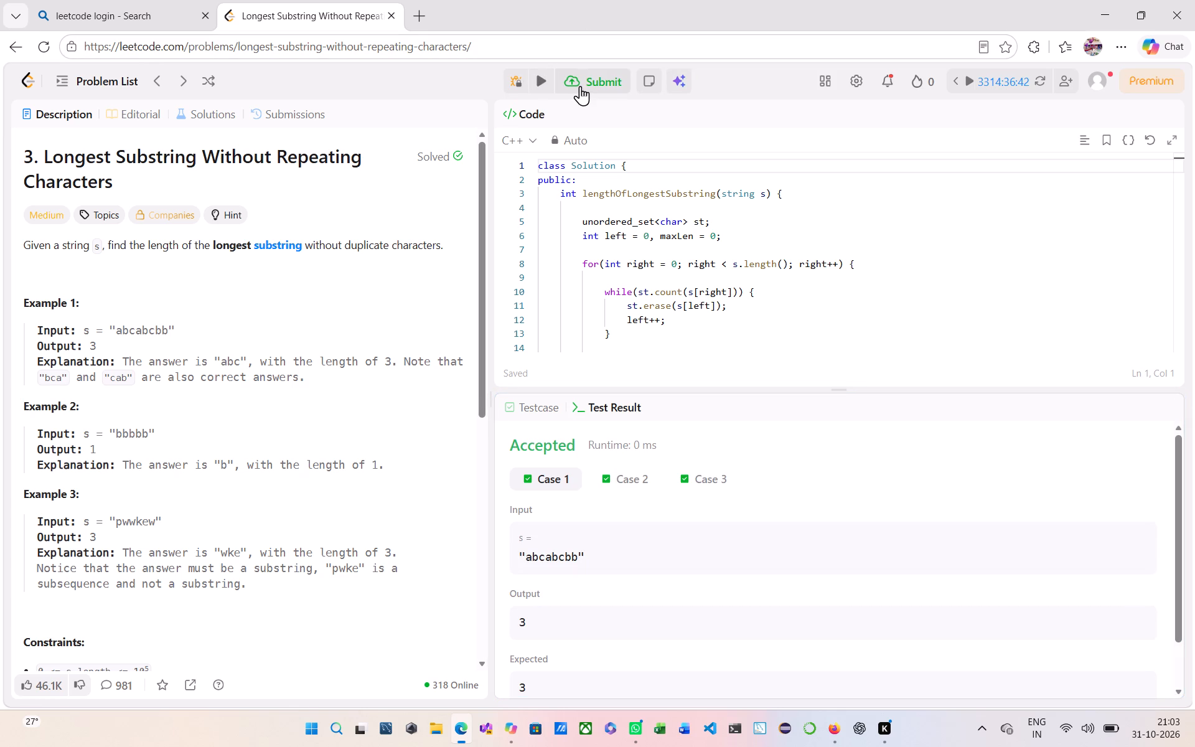
# Submit the C++ solution for Longest Substring Without Repeating Characters and look over the results.
pyautogui.keyDown('alt'); pyautogui.click(580, 86); pyautogui.keyUp('alt')
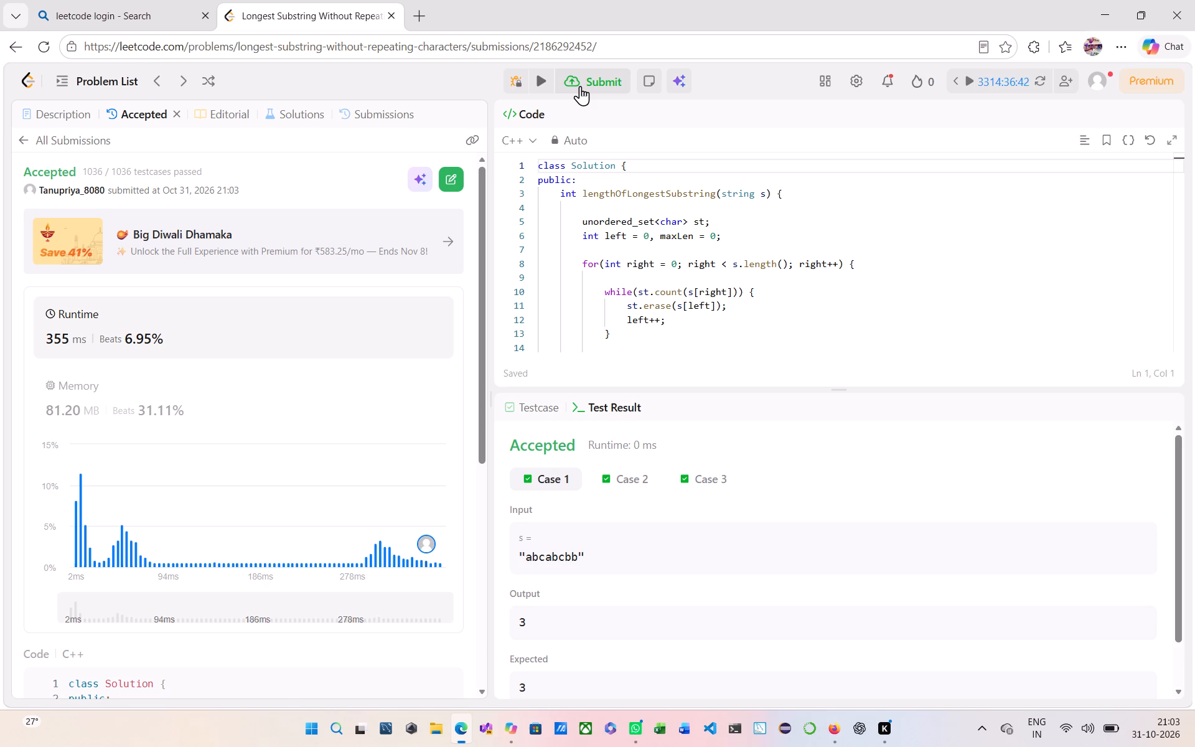
pyautogui.keyDown('alt'); pyautogui.scroll(-1, 699, 583); pyautogui.keyUp('alt')
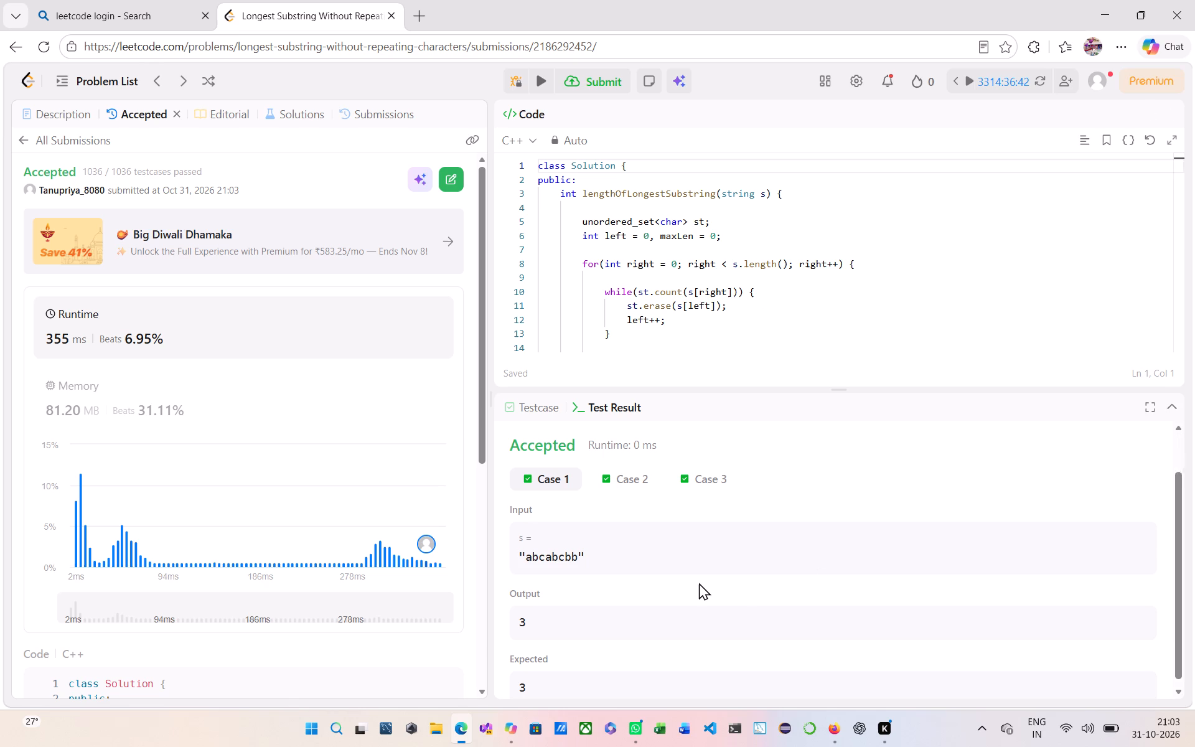
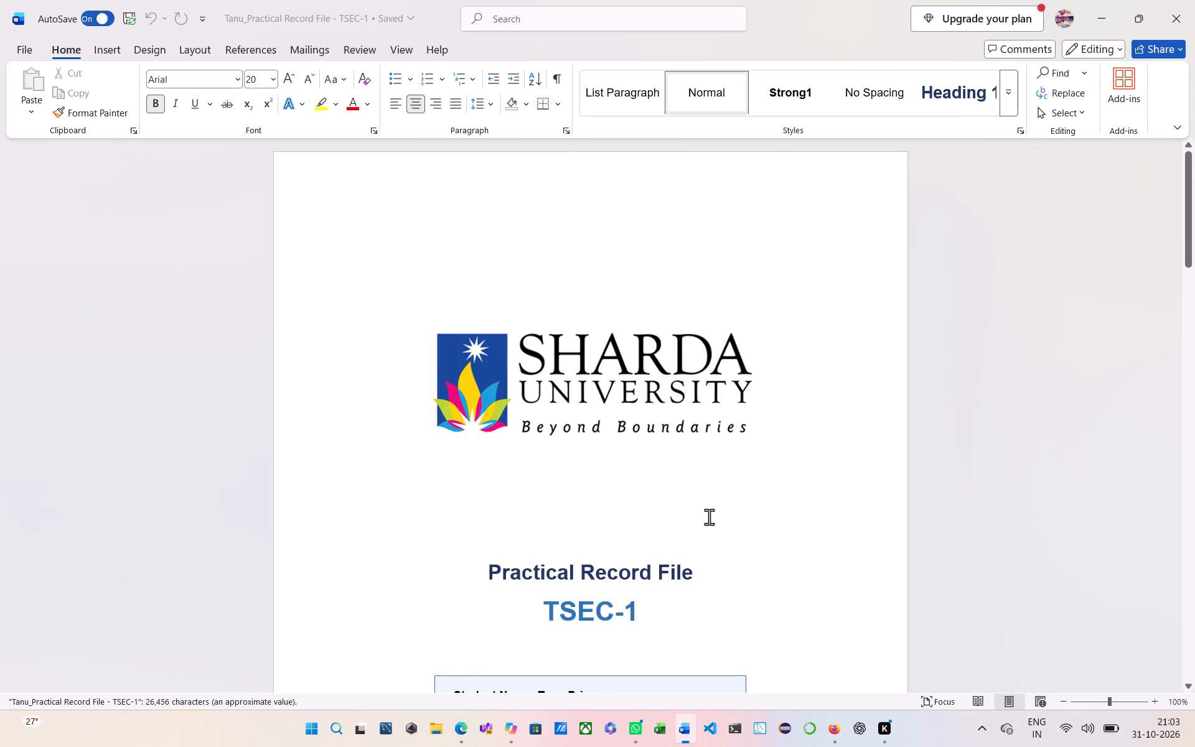
# Review the index page and the layout of the Maximum Subarray and Product of Array Except Self sections.
pyautogui.keyDown('alt'); pyautogui.scroll(-4, 709, 517); pyautogui.keyUp('alt')
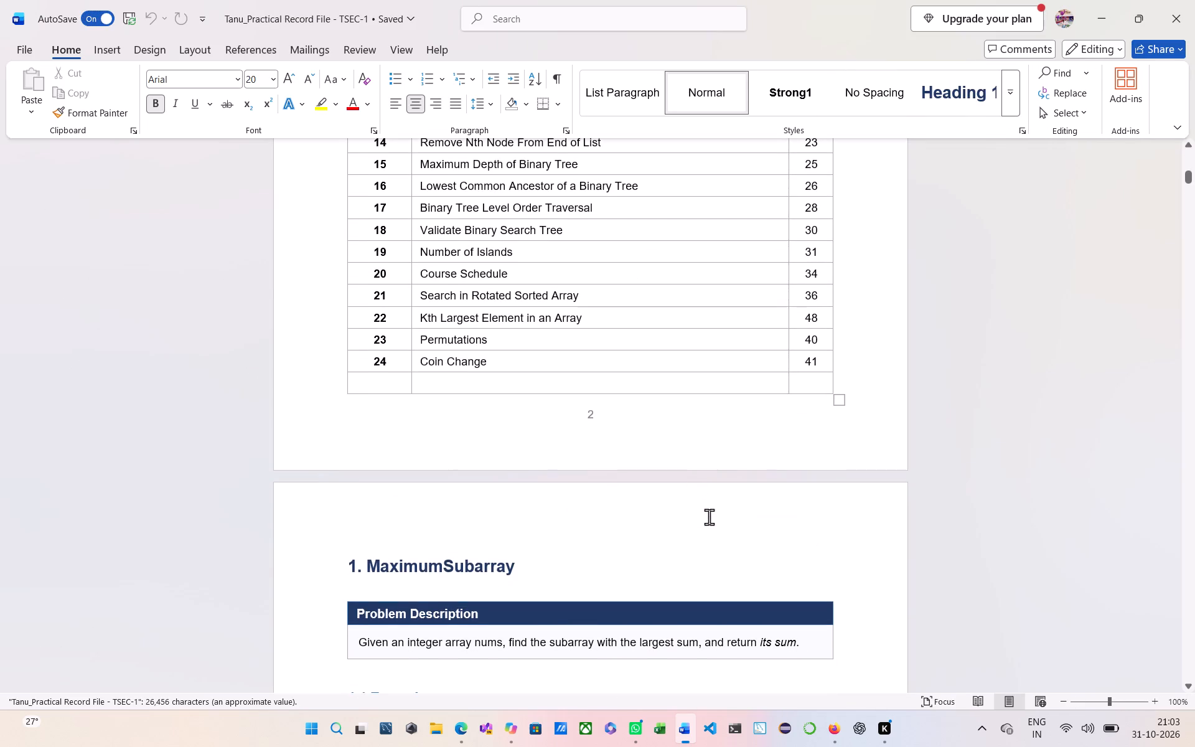
pyautogui.keyDown('alt'); pyautogui.scroll(-3, 709, 517); pyautogui.keyUp('alt')
pyautogui.keyDown('alt'); pyautogui.hscroll(2, 709, 517); pyautogui.keyUp('alt')
pyautogui.keyDown('alt'); pyautogui.scroll(1, 709, 517); pyautogui.keyUp('alt')
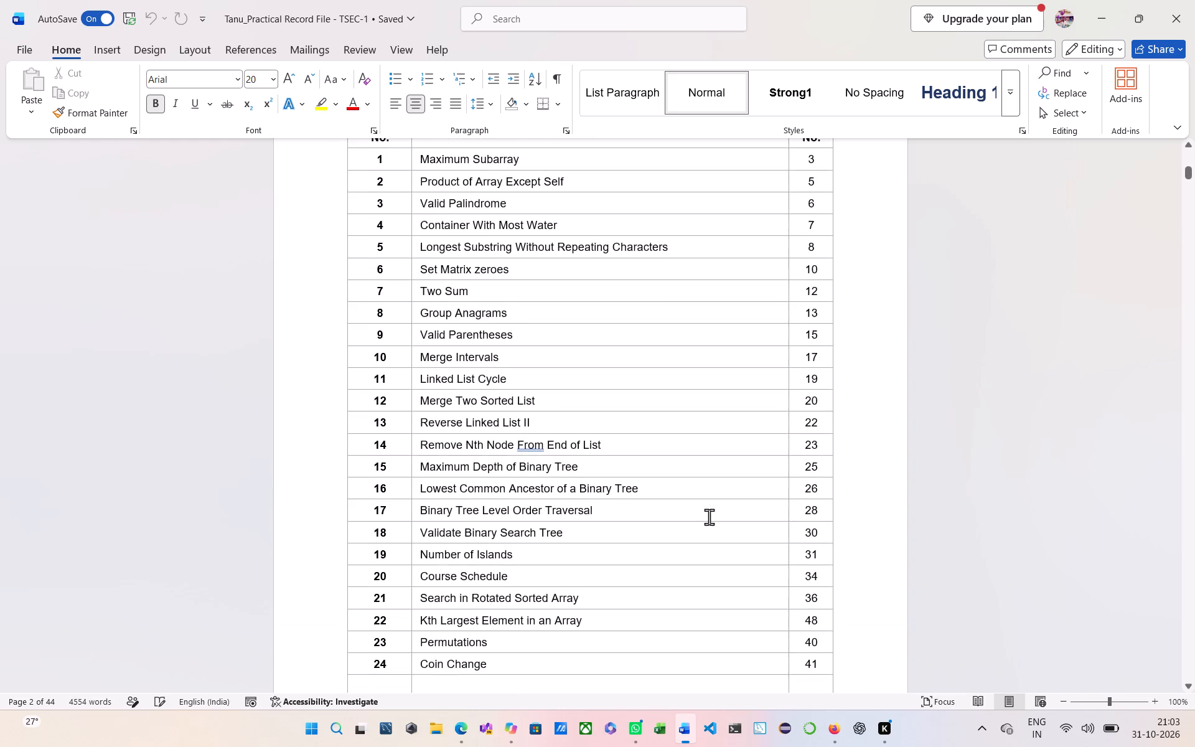
pyautogui.keyDown('alt'); pyautogui.scroll(1, 709, 517); pyautogui.keyUp('alt')
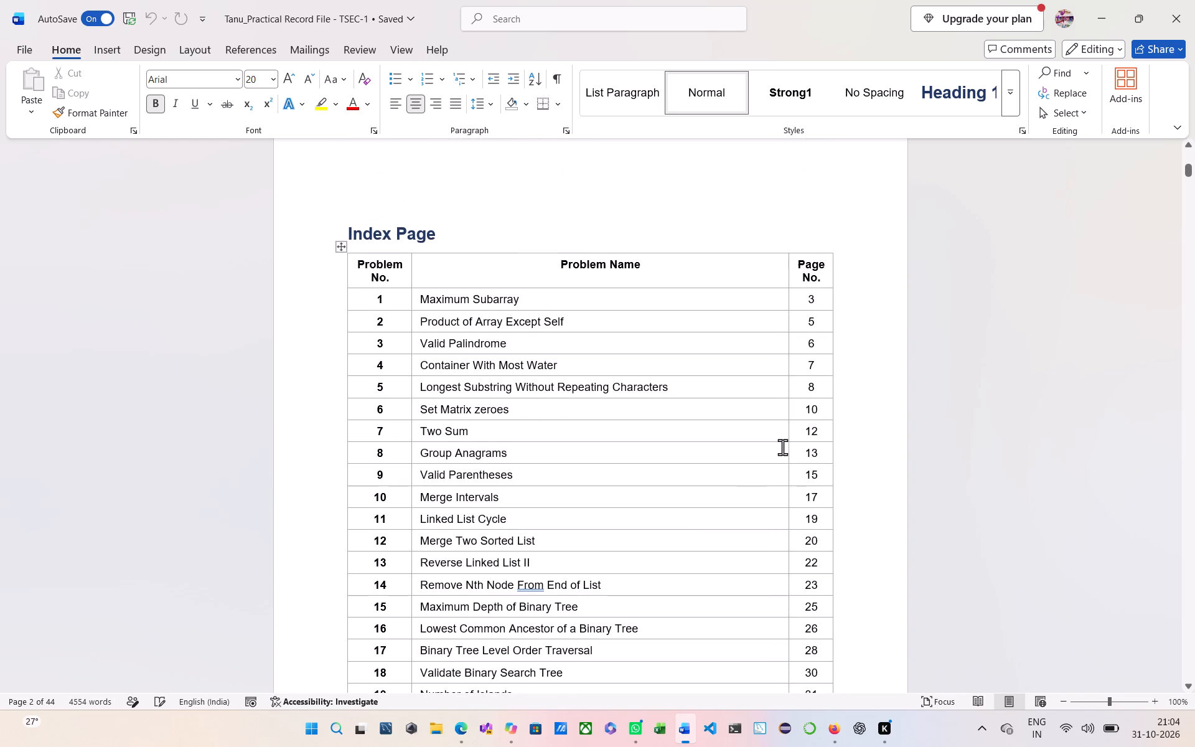
pyautogui.keyDown('alt'); pyautogui.scroll(-4, 782, 447); pyautogui.keyUp('alt')
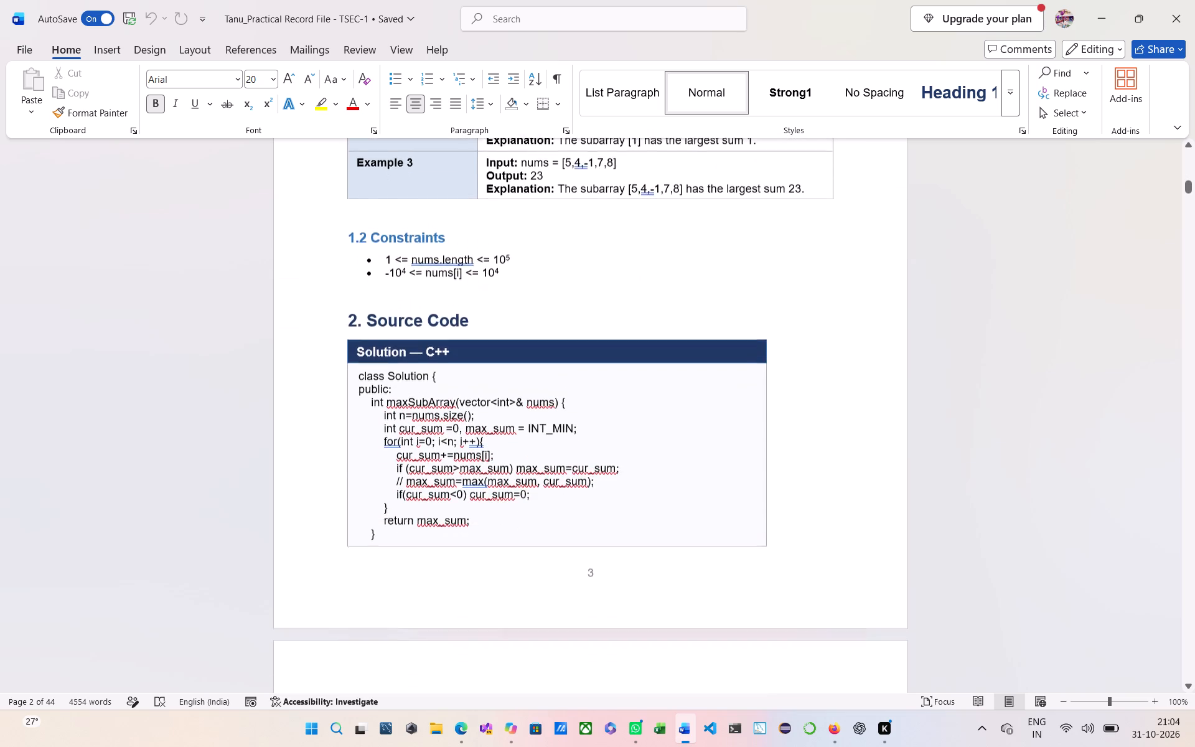
pyautogui.keyDown('alt'); pyautogui.scroll(-4, 782, 447); pyautogui.keyUp('alt')
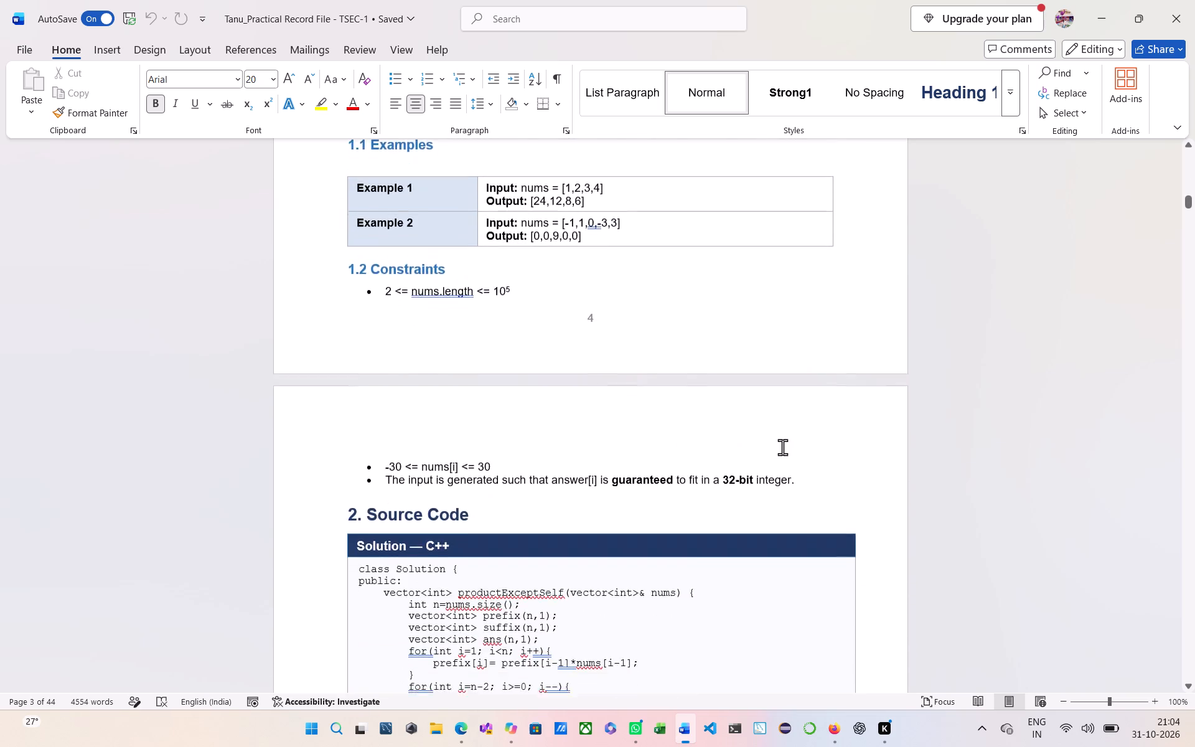
pyautogui.keyDown('alt'); pyautogui.scroll(-4, 782, 447); pyautogui.keyUp('alt')
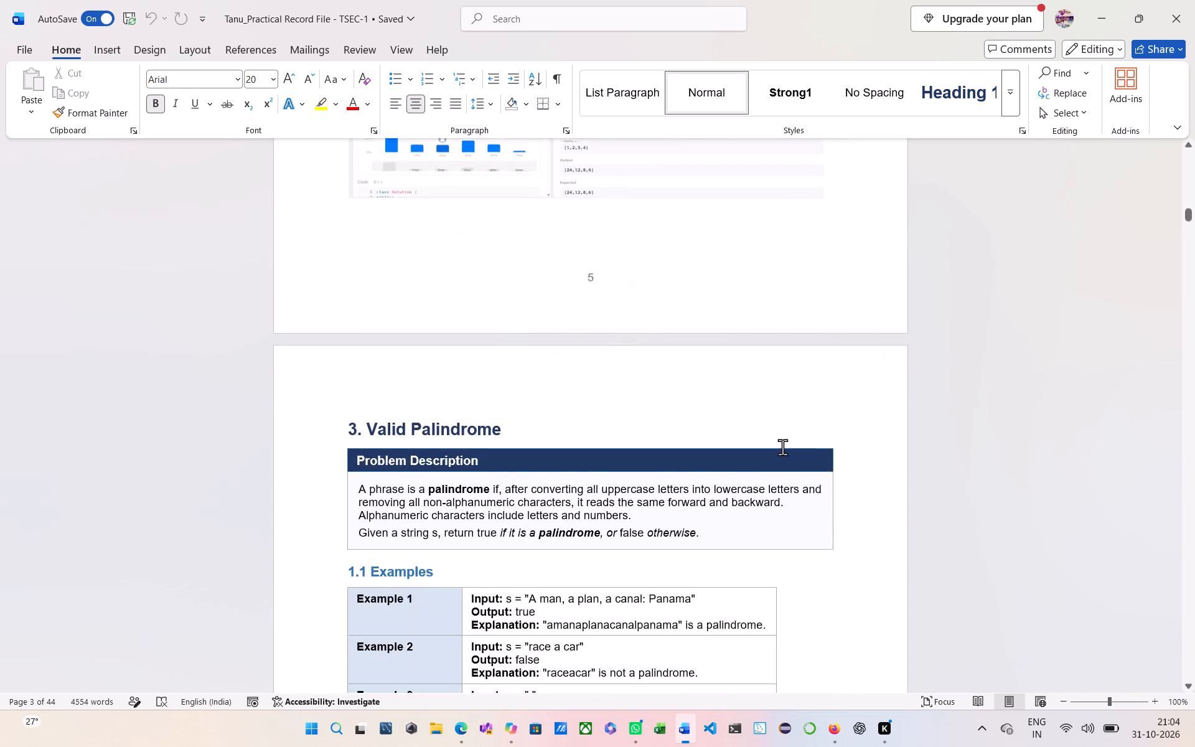
# Enlarge the acceptance screenshot of Product of Array Except Self on page 5, making it slightly taller and wider.
pyautogui.keyDown('alt'); pyautogui.scroll(-1, 782, 447); pyautogui.keyUp('alt')
pyautogui.keyDown('alt'); pyautogui.scroll(1, 782, 447); pyautogui.keyUp('alt')
pyautogui.keyDown('alt'); pyautogui.click(630, 378); pyautogui.keyUp('alt')
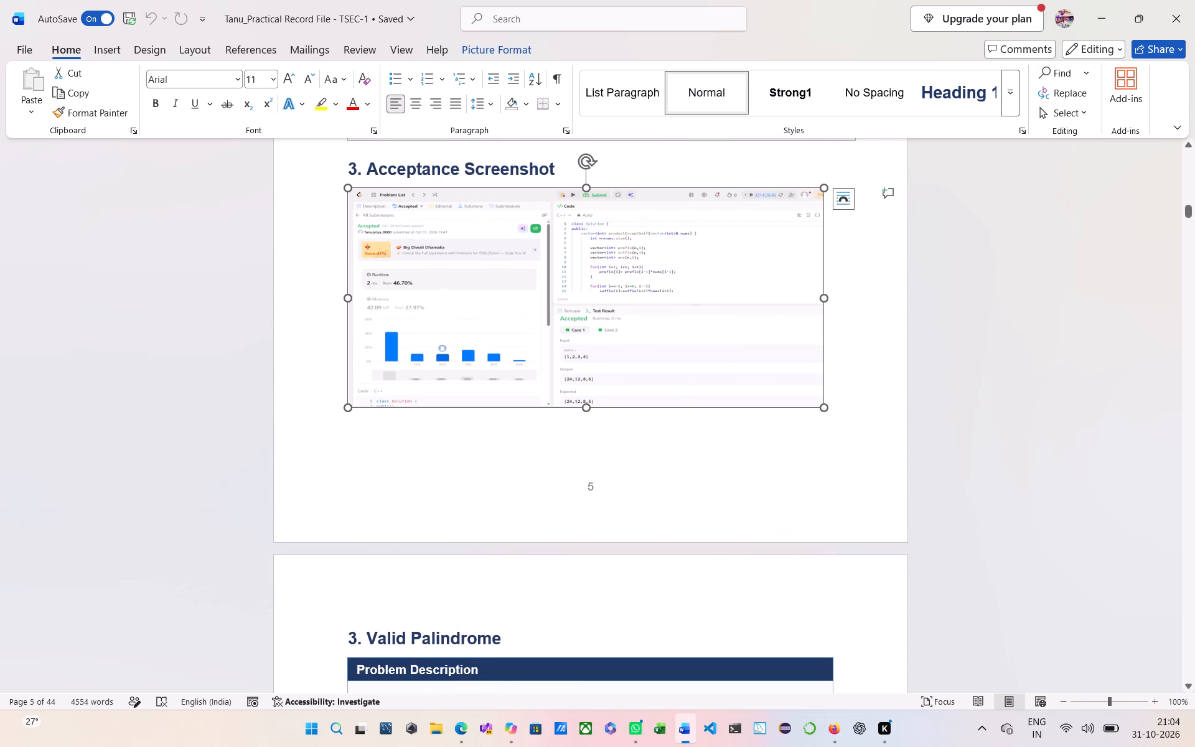
pyautogui.keyDown('alt'); pyautogui.moveTo(585, 406); pyautogui.dragTo(587, 431); pyautogui.keyUp('alt')
pyautogui.keyDown('alt'); pyautogui.moveTo(823, 310); pyautogui.dragTo(827, 311); pyautogui.keyUp('alt')
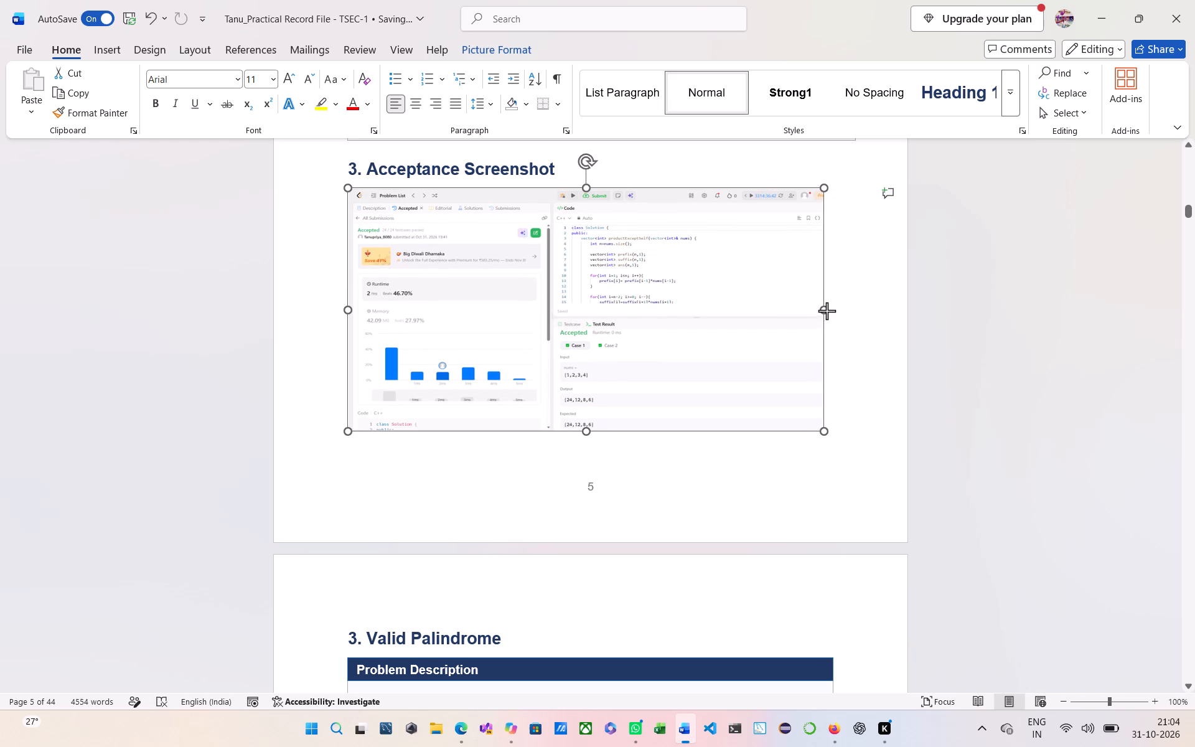
pyautogui.keyDown('alt'); pyautogui.moveTo(827, 311); pyautogui.dragTo(839, 312); pyautogui.keyUp('alt')
pyautogui.keyDown('alt'); pyautogui.click(733, 454); pyautogui.keyUp('alt')
# Check the page layout of the Valid Palindrome and Container With Most Water sections, including their acceptance screenshots.
pyautogui.keyDown('alt'); pyautogui.scroll(-1, 733, 454); pyautogui.keyUp('alt')
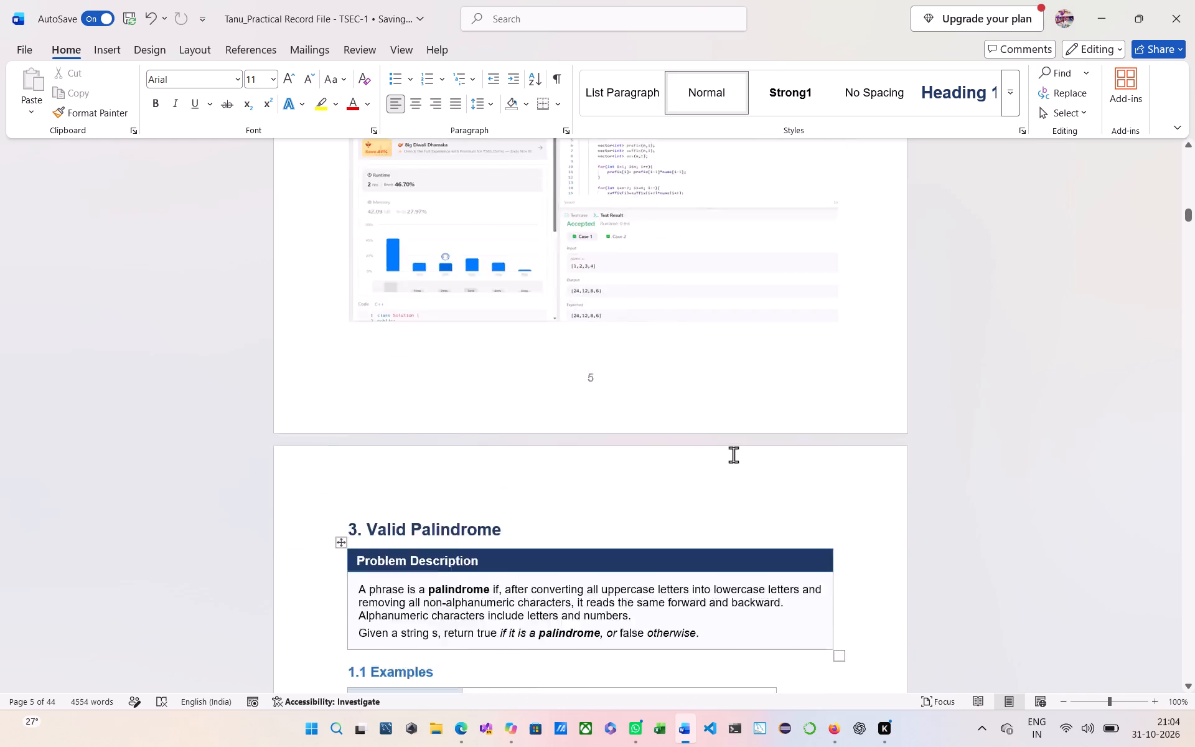
pyautogui.keyDown('alt'); pyautogui.scroll(-5, 733, 454); pyautogui.keyUp('alt')
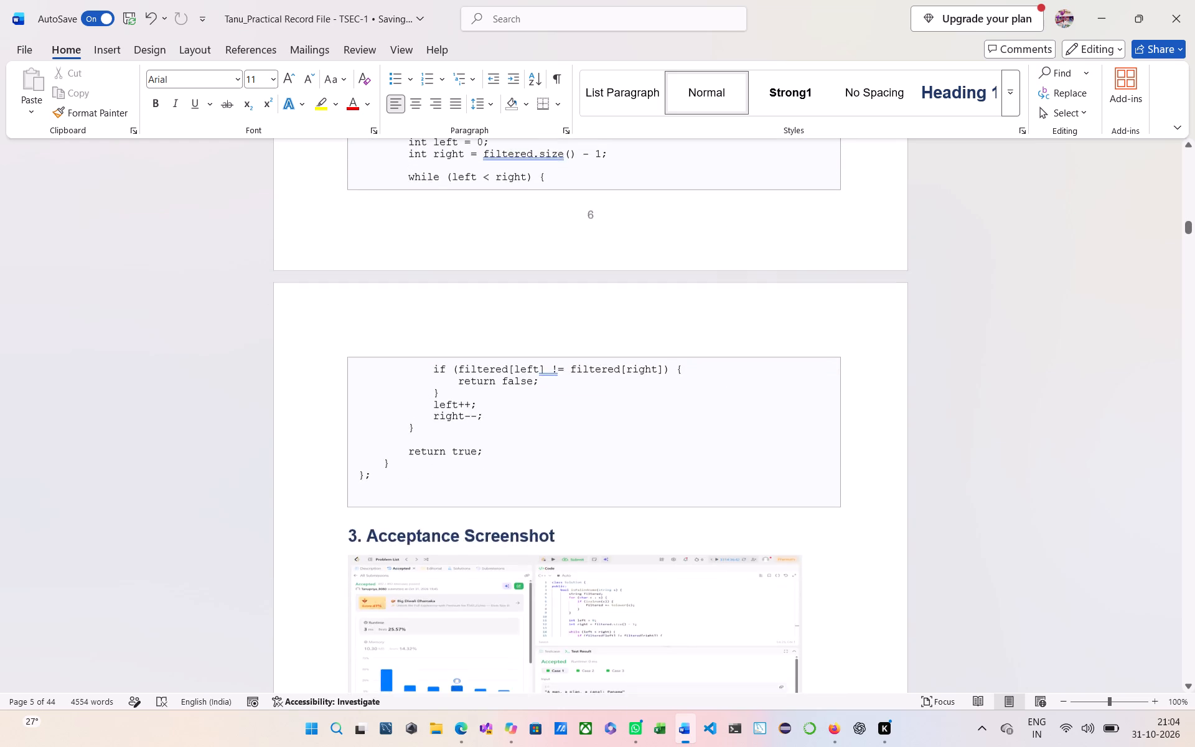
pyautogui.keyDown('alt'); pyautogui.scroll(-1, 733, 454); pyautogui.keyUp('alt')
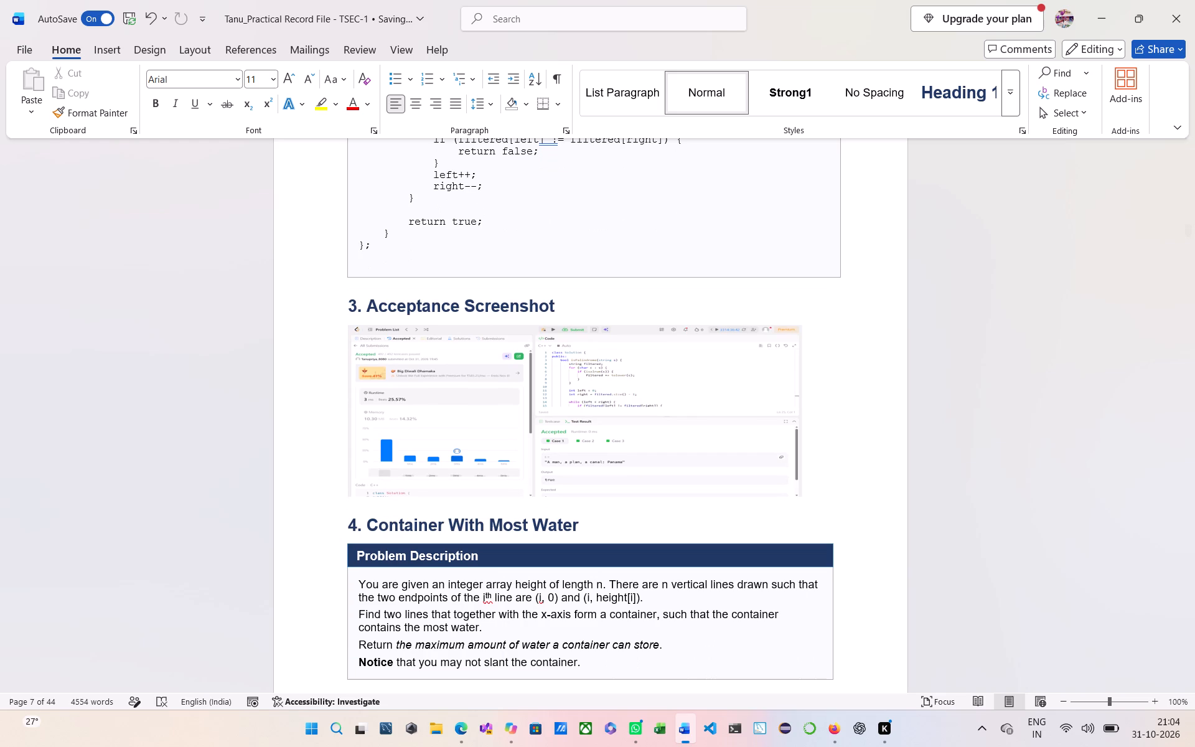
pyautogui.keyDown('alt'); pyautogui.scroll(-2, 733, 454); pyautogui.keyUp('alt')
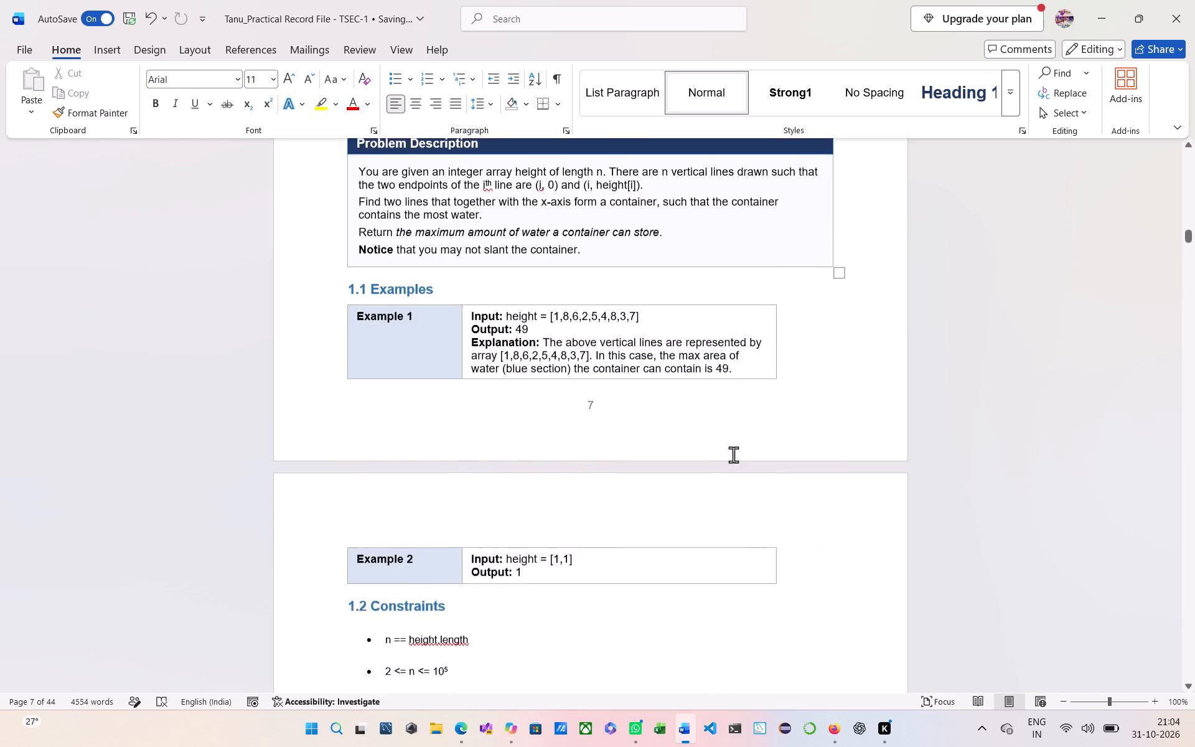
pyautogui.keyDown('alt'); pyautogui.scroll(-4, 733, 454); pyautogui.keyUp('alt')
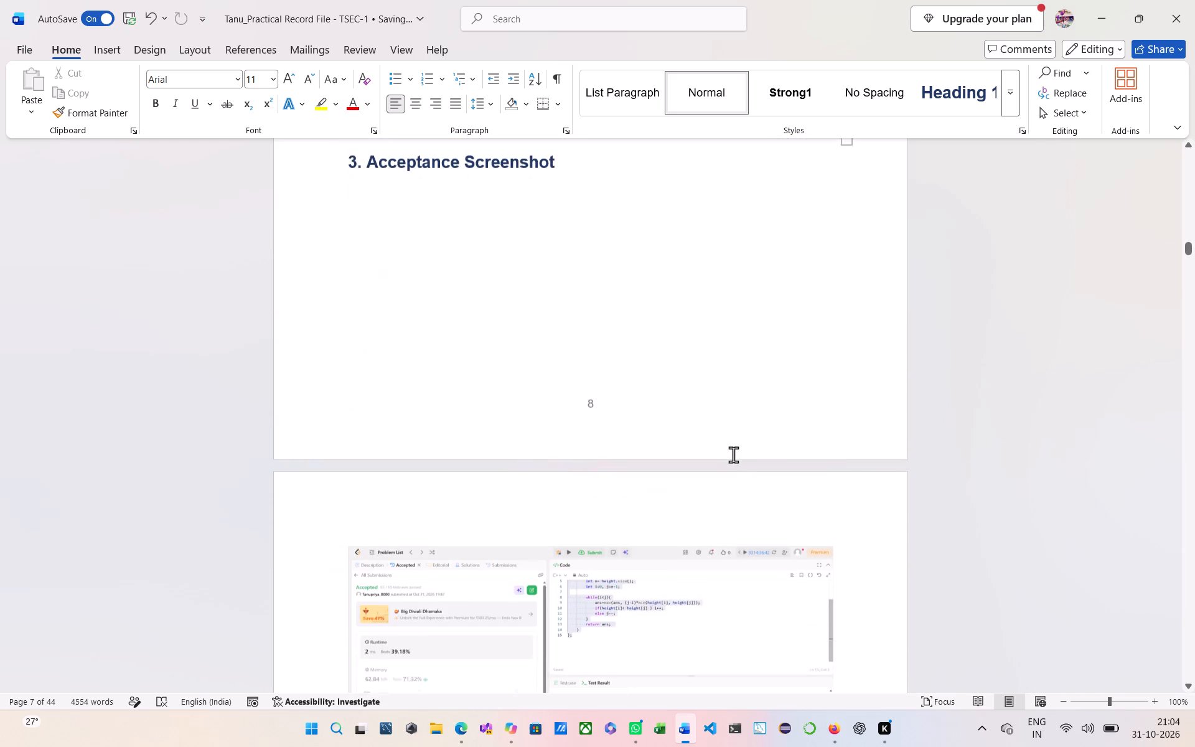
pyautogui.keyDown('alt'); pyautogui.scroll(-4, 733, 454); pyautogui.keyUp('alt')
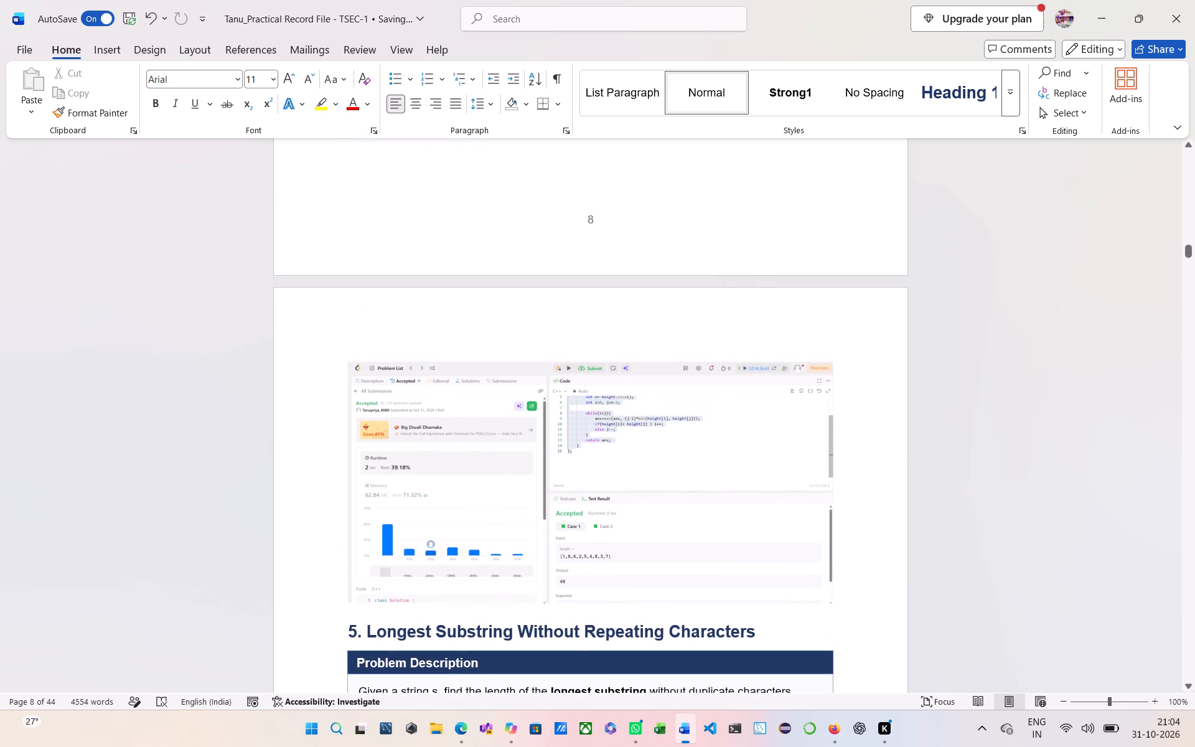
# Shrink the Container With Most Water acceptance screenshot in height and width so it fits under its heading on page 8.
pyautogui.keyDown('alt'); pyautogui.click(605, 519); pyautogui.keyUp('alt')
pyautogui.keyDown('alt'); pyautogui.moveTo(591, 604); pyautogui.dragTo(611, 570); pyautogui.keyUp('alt')
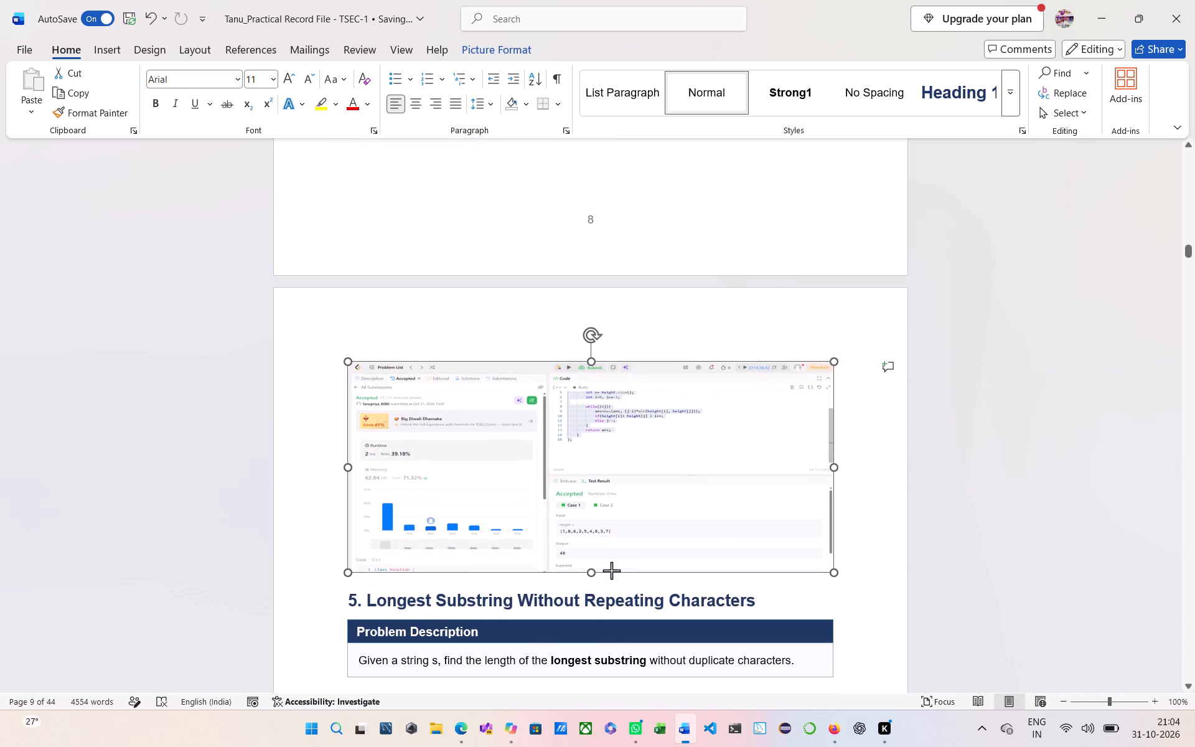
pyautogui.keyDown('alt'); pyautogui.moveTo(611, 570); pyautogui.dragTo(612, 570); pyautogui.keyUp('alt')
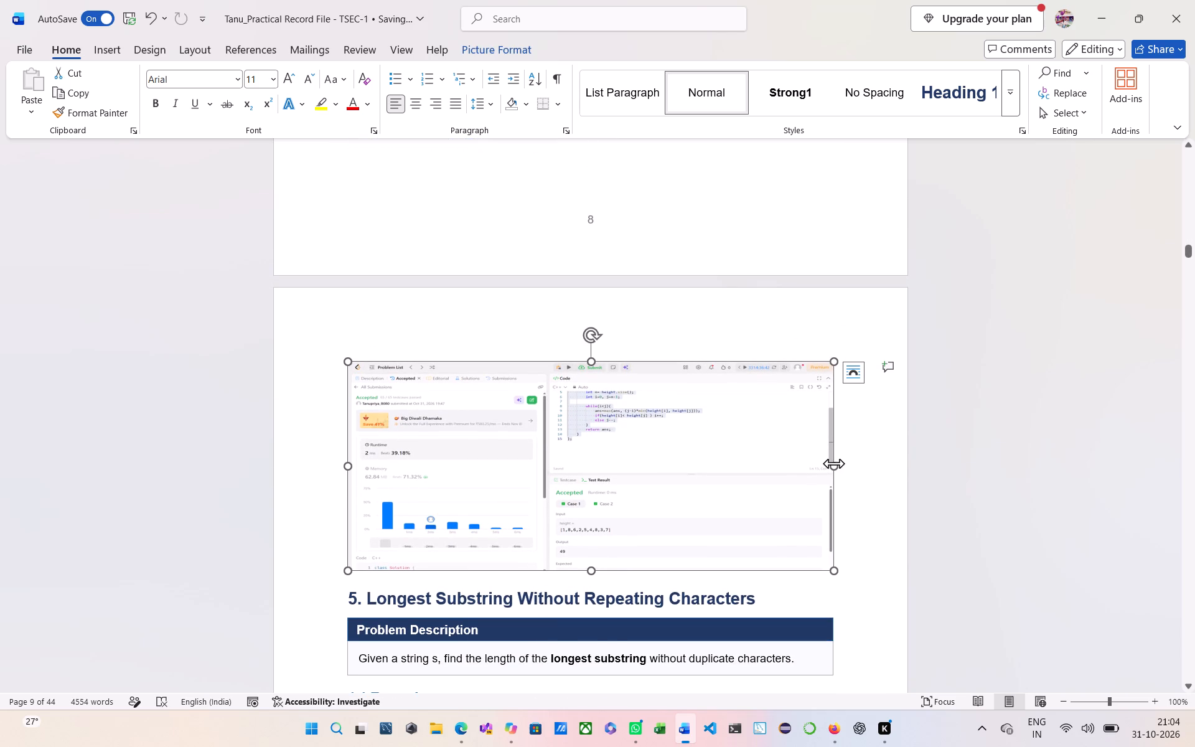
pyautogui.keyDown('alt'); pyautogui.moveTo(833, 463); pyautogui.dragTo(800, 468); pyautogui.keyUp('alt')
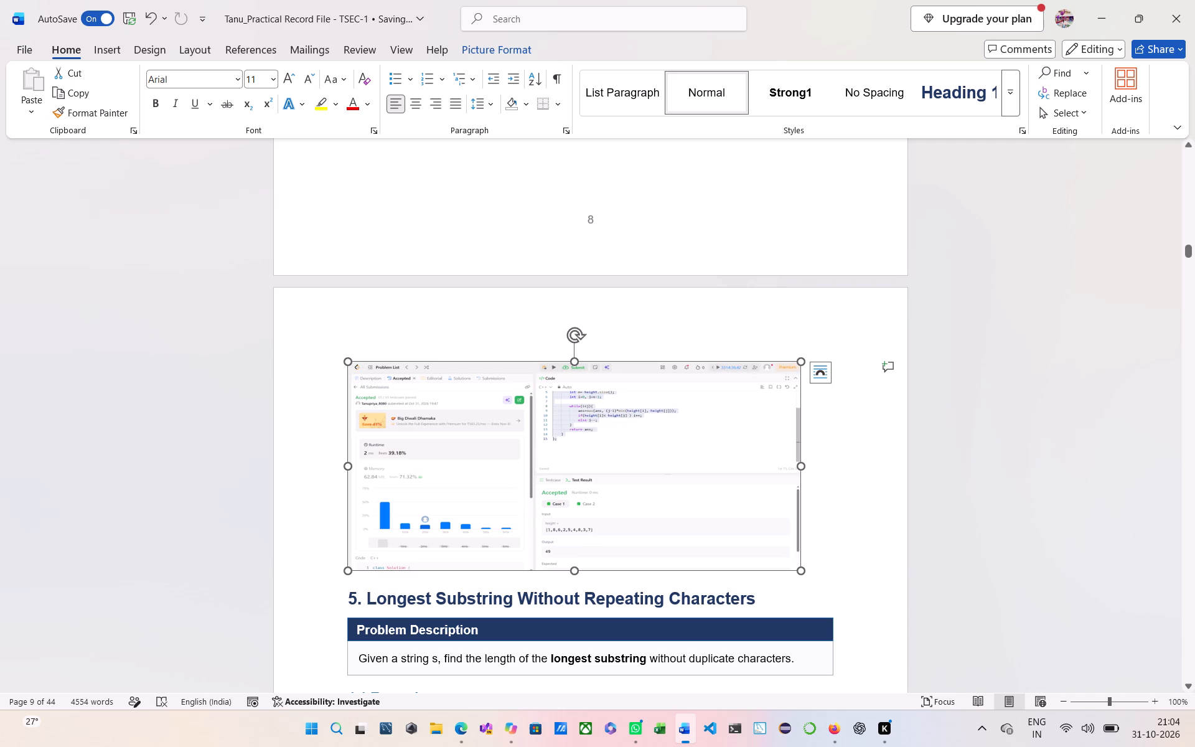
pyautogui.keyDown('alt'); pyautogui.moveTo(574, 572); pyautogui.dragTo(579, 548); pyautogui.keyUp('alt')
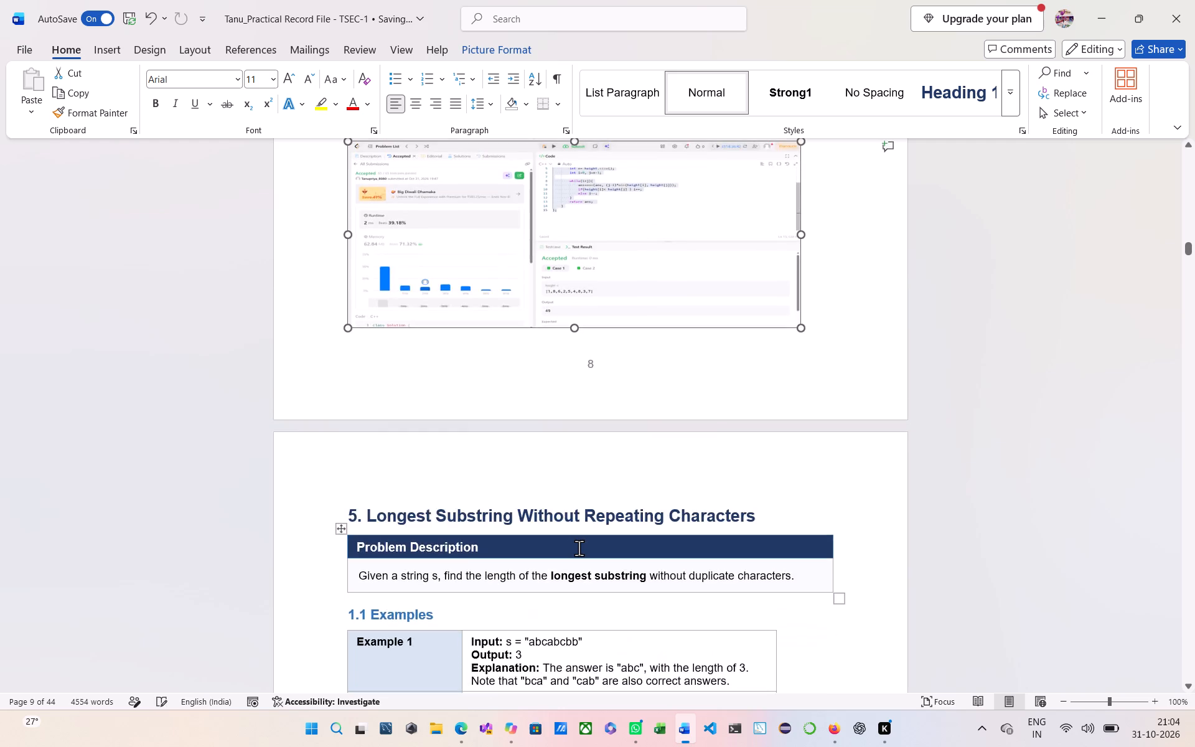
pyautogui.keyDown('alt'); pyautogui.scroll(1, 579, 548); pyautogui.keyUp('alt')
pyautogui.keyDown('alt'); pyautogui.moveTo(576, 525); pyautogui.dragTo(573, 539); pyautogui.keyUp('alt')
# Check the layout of the sections from Longest Substring Without Repeating Characters through Group Anagrams.
pyautogui.keyDown('alt'); pyautogui.scroll(-1, 573, 537); pyautogui.keyUp('alt')
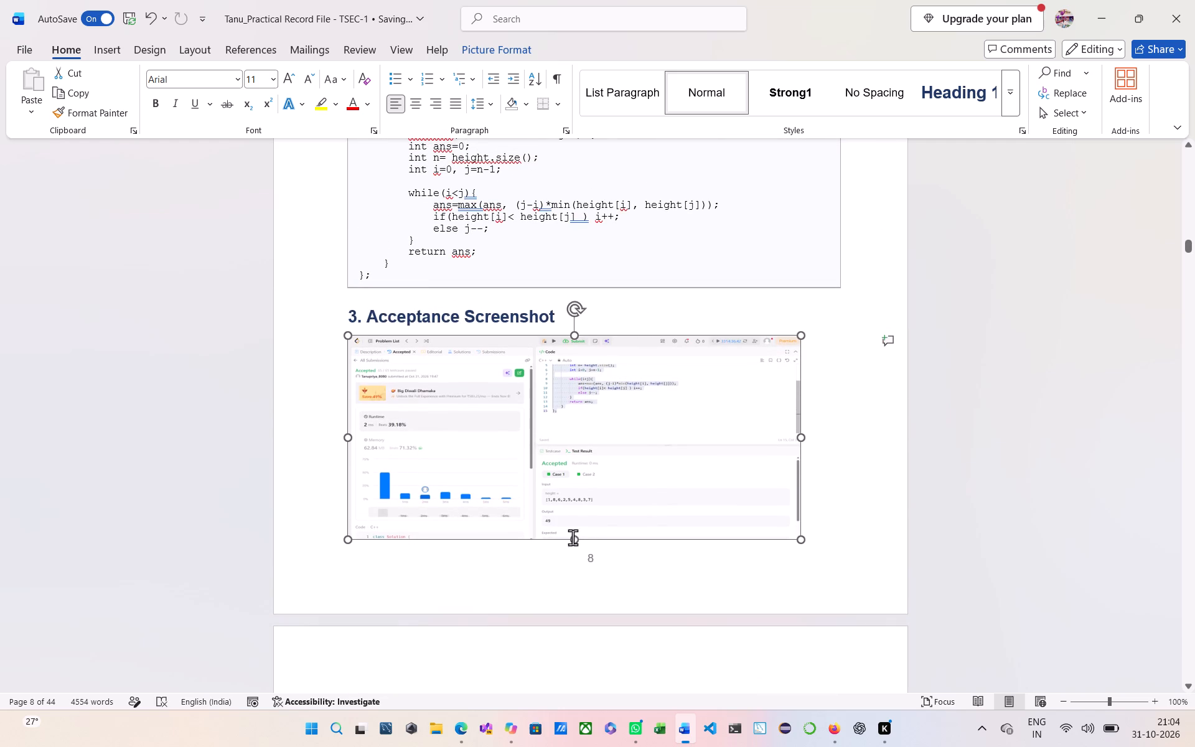
pyautogui.keyDown('alt'); pyautogui.scroll(-4, 573, 537); pyautogui.keyUp('alt')
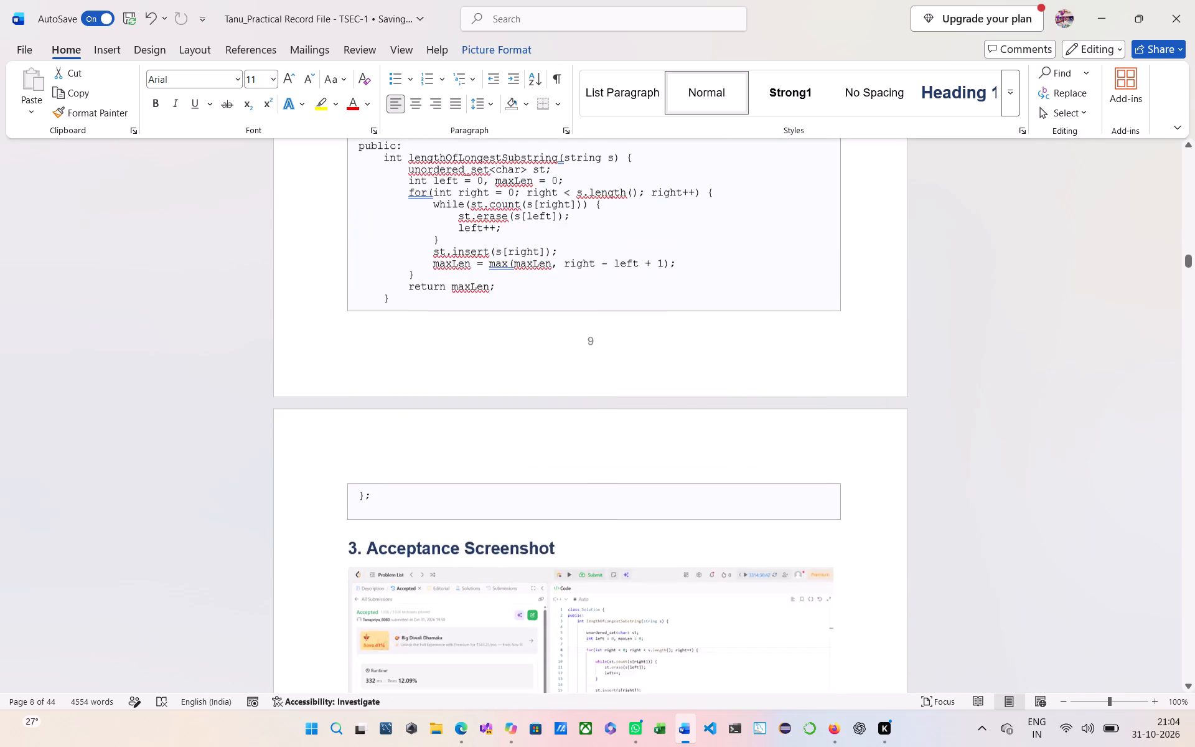
pyautogui.keyDown('alt'); pyautogui.scroll(-5, 573, 503); pyautogui.keyUp('alt')
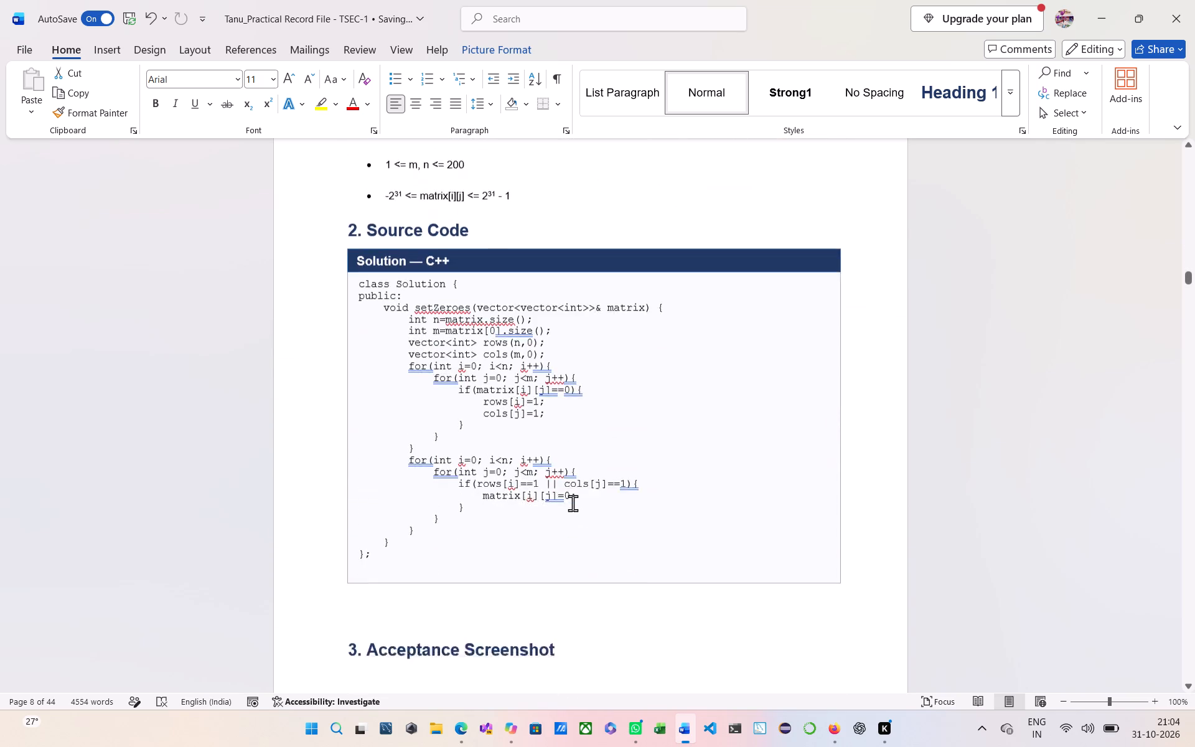
pyautogui.keyDown('alt'); pyautogui.scroll(-3, 573, 503); pyautogui.keyUp('alt')
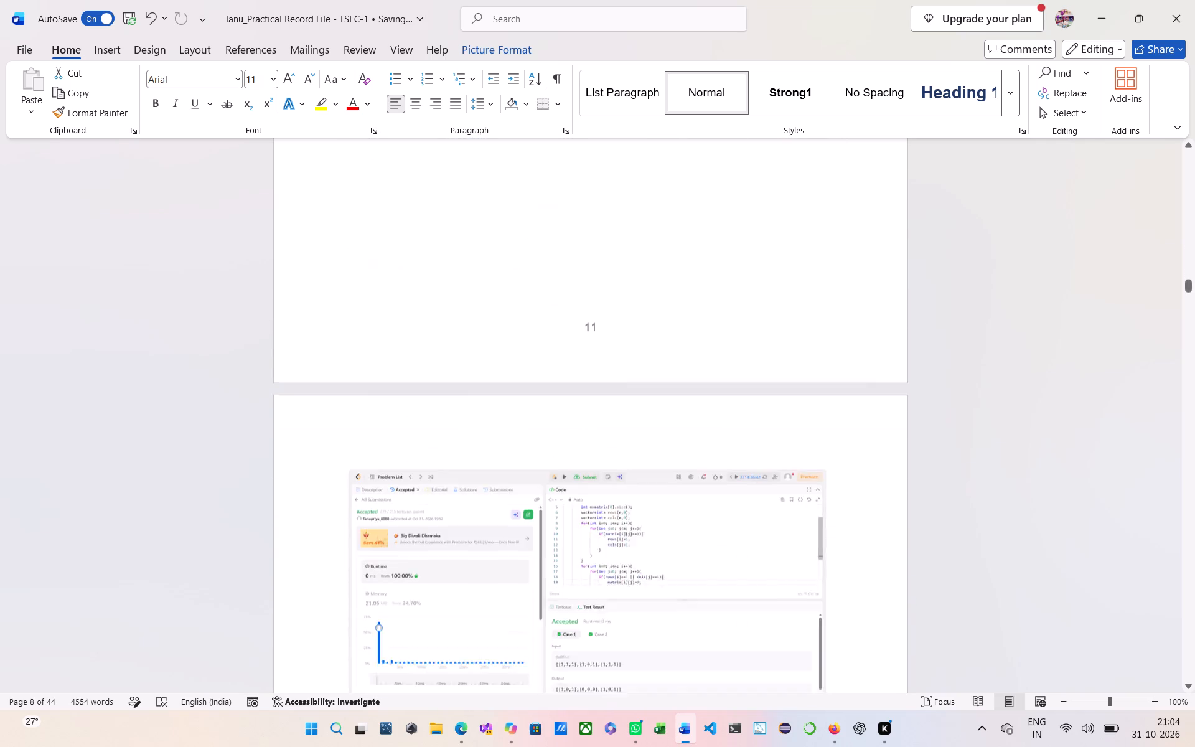
pyautogui.keyDown('alt'); pyautogui.scroll(-4, 573, 503); pyautogui.keyUp('alt')
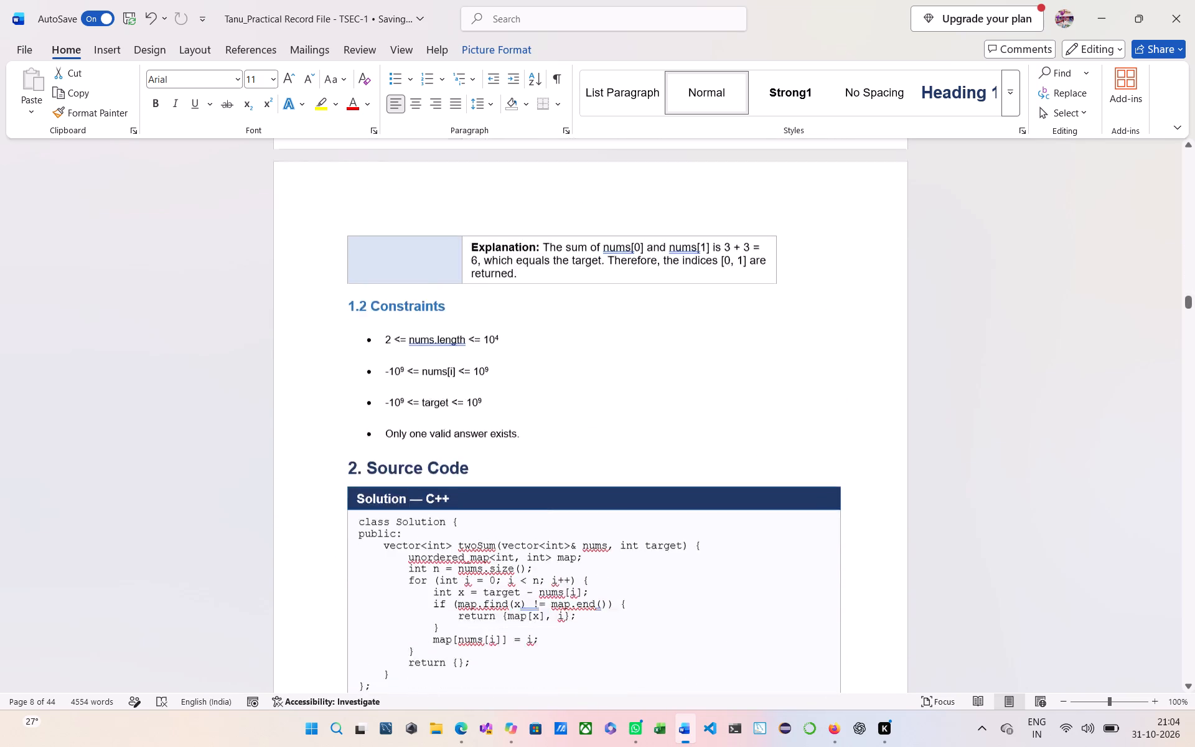
pyautogui.keyDown('alt'); pyautogui.scroll(-5, 573, 503); pyautogui.keyUp('alt')
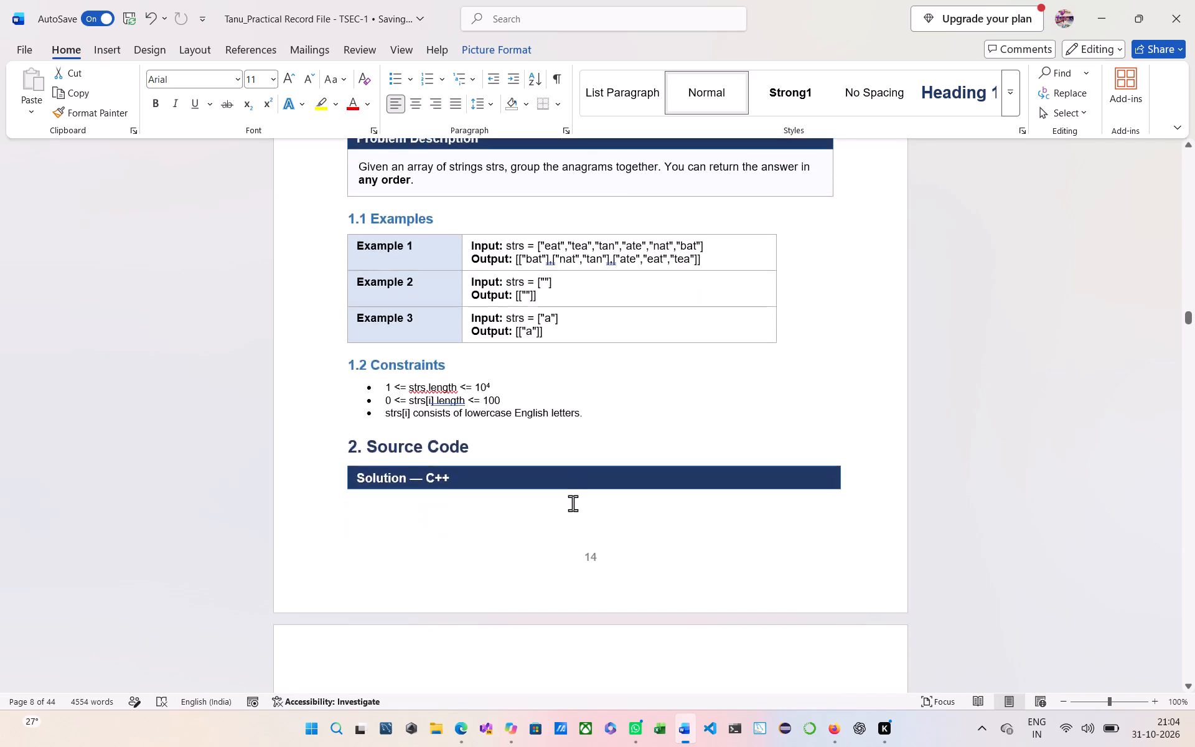
pyautogui.keyDown('alt'); pyautogui.scroll(-4, 573, 503); pyautogui.keyUp('alt')
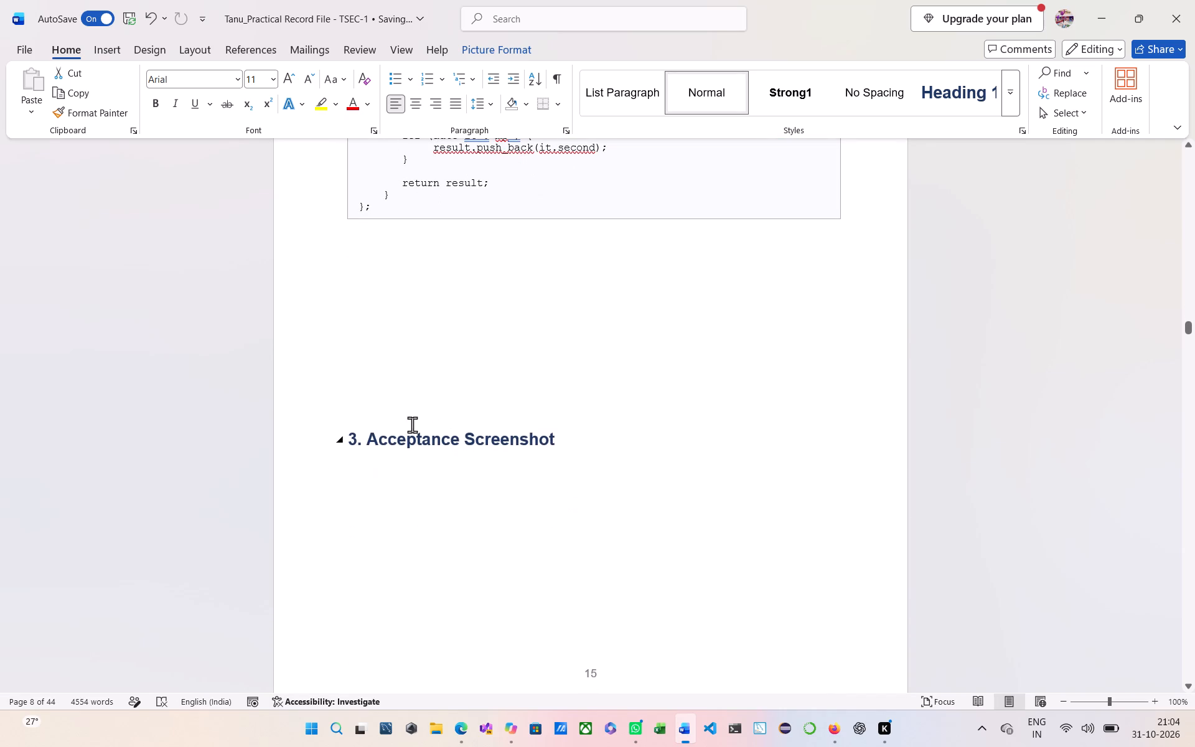
# Delete the extra blank lines between the Group Anagrams source code and its "3. Acceptance Screenshot" heading.
pyautogui.keyDown('alt'); pyautogui.click(382, 418); pyautogui.keyUp('alt')
pyautogui.keyDown('alt'); pyautogui.click(361, 402); pyautogui.keyUp('alt')
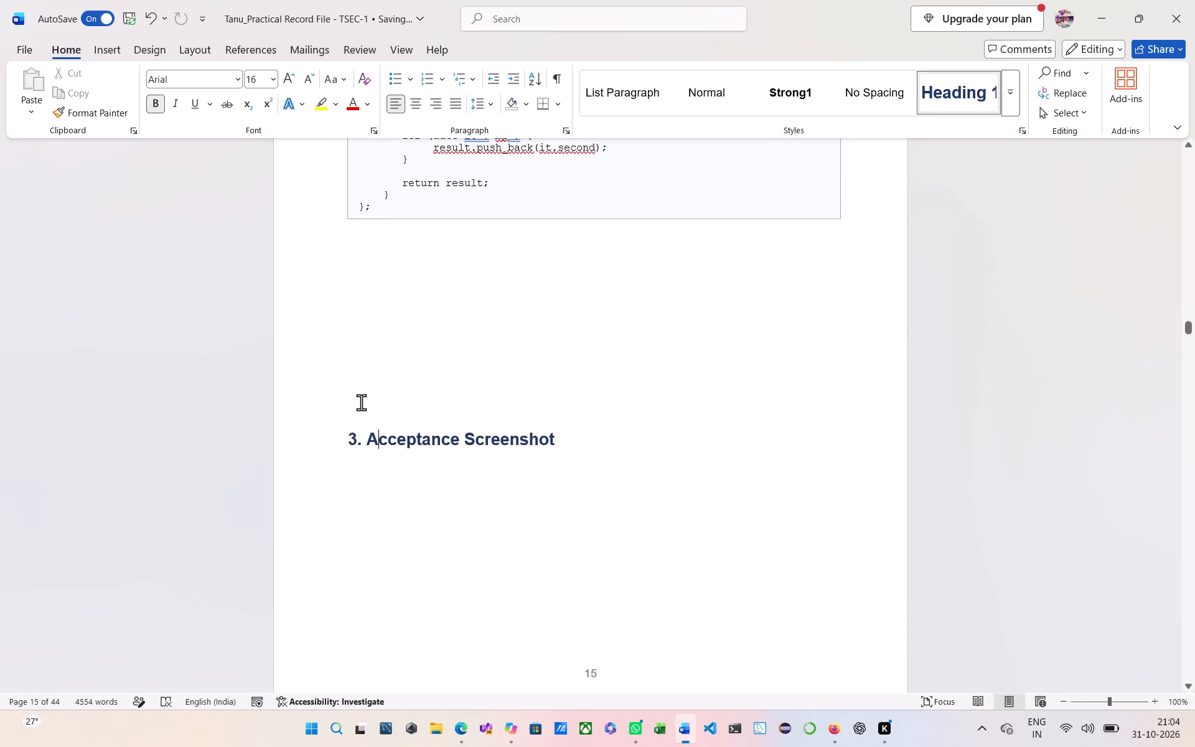
pyautogui.press('BackSpace')
pyautogui.press('BackSpace')
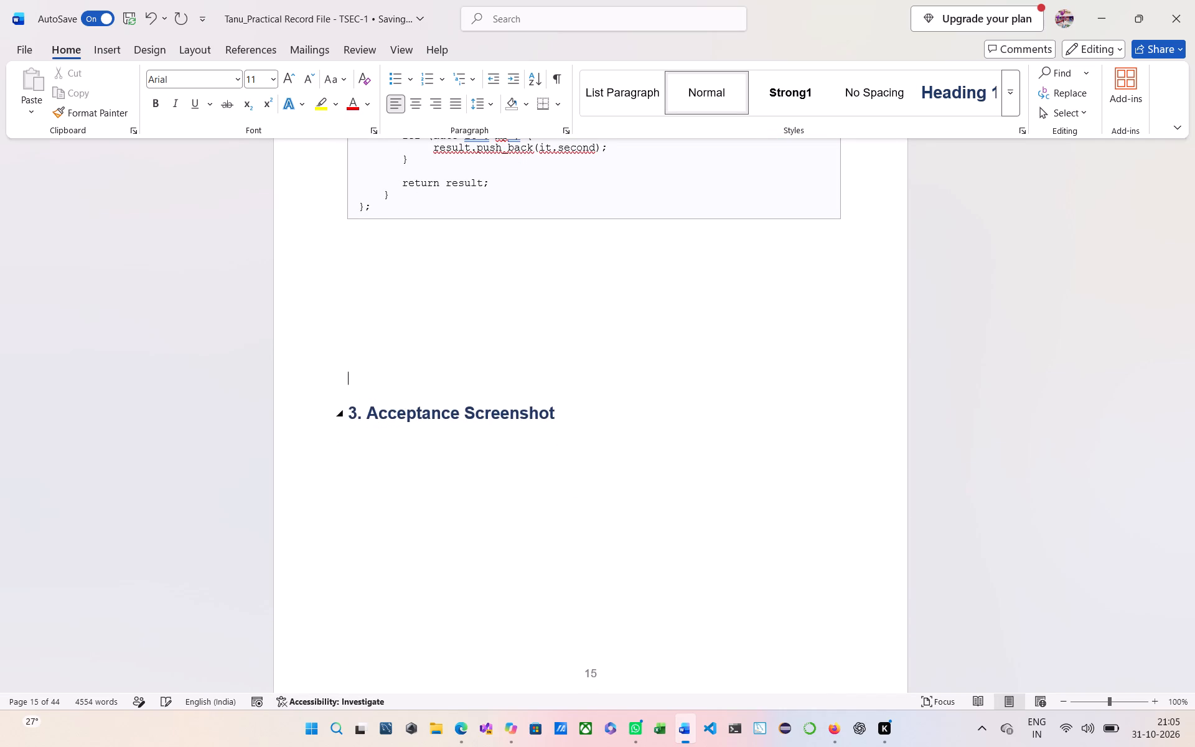
pyautogui.press('BackSpace')
pyautogui.press('BackSpace')
pyautogui.press('BackSpace')
pyautogui.press('BackSpace')
pyautogui.press('BackSpace')
pyautogui.press('BackSpace')
pyautogui.press('BackSpace')
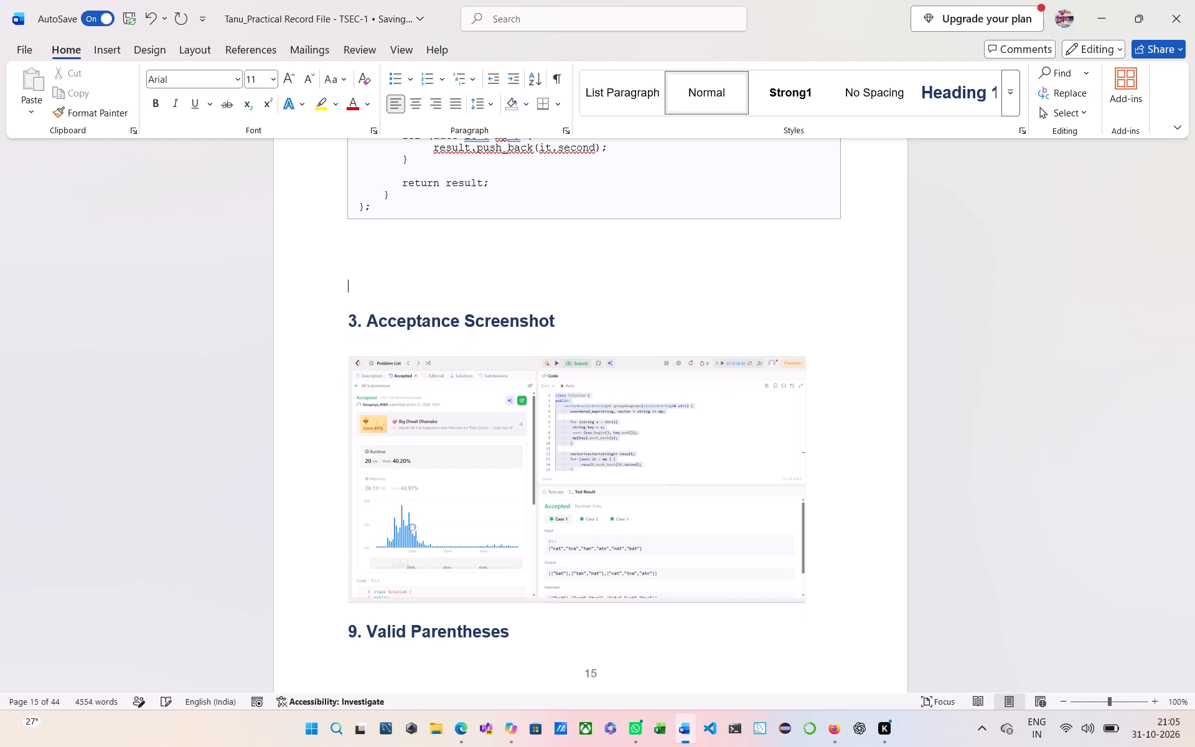
pyautogui.press('BackSpace')
pyautogui.press('BackSpace')
pyautogui.press('BackSpace')
# Insert two blank lines above the "9. Valid Parentheses" heading so that the section starts on the next page.
pyautogui.keyDown('alt'); pyautogui.scroll(-1, 361, 402); pyautogui.keyUp('alt')
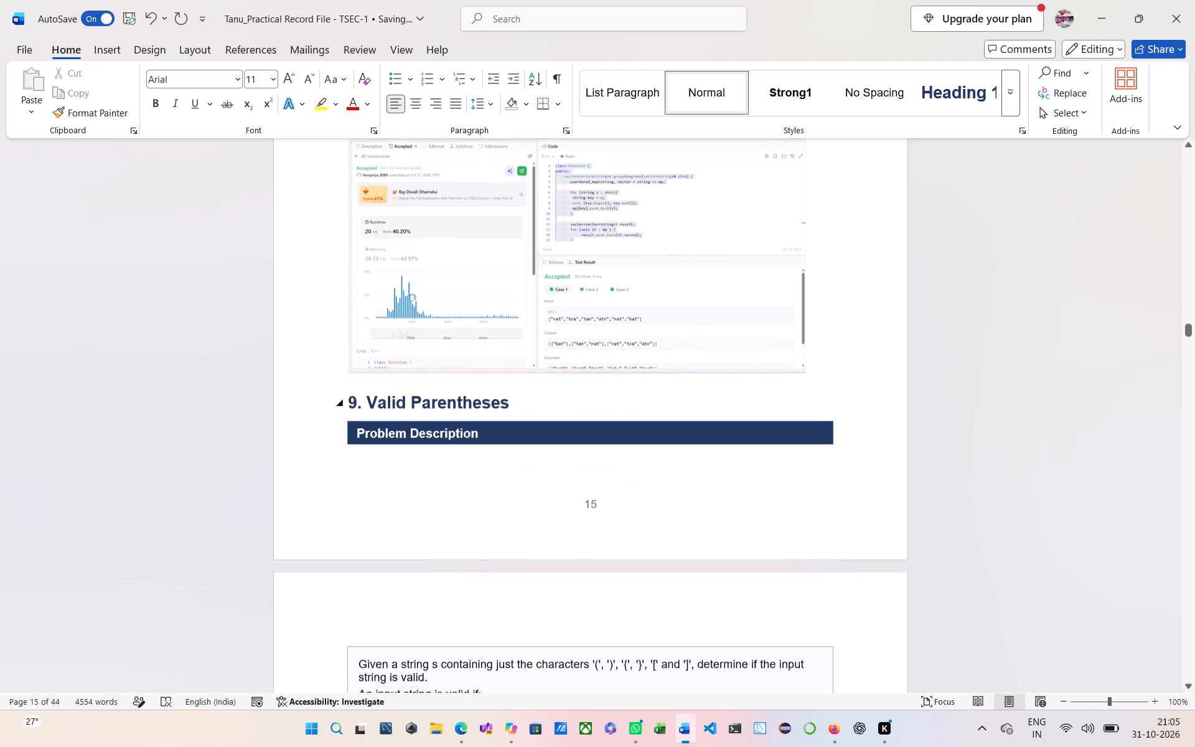
pyautogui.keyDown('alt'); pyautogui.scroll(-1, 361, 402); pyautogui.keyUp('alt')
pyautogui.keyDown('alt'); pyautogui.scroll(1, 362, 410); pyautogui.keyUp('alt')
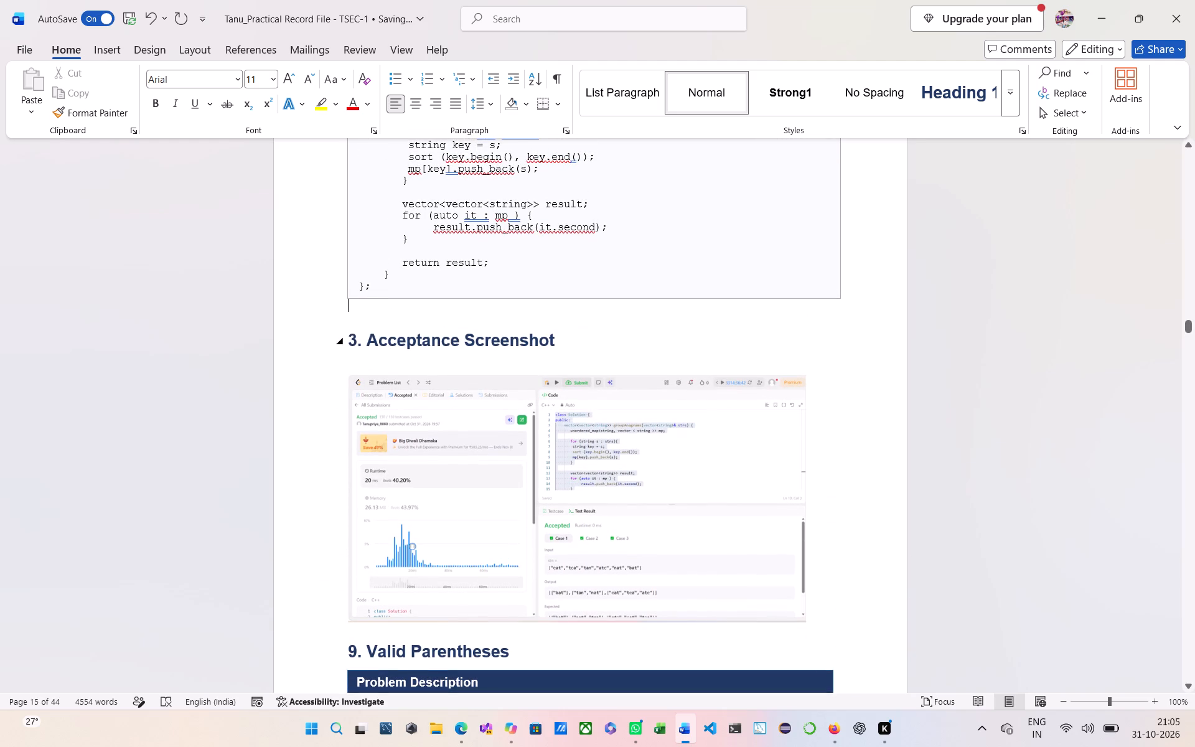
pyautogui.keyDown('alt'); pyautogui.scroll(-2, 442, 409); pyautogui.keyUp('alt')
pyautogui.keyDown('alt'); pyautogui.click(351, 331); pyautogui.keyUp('alt')
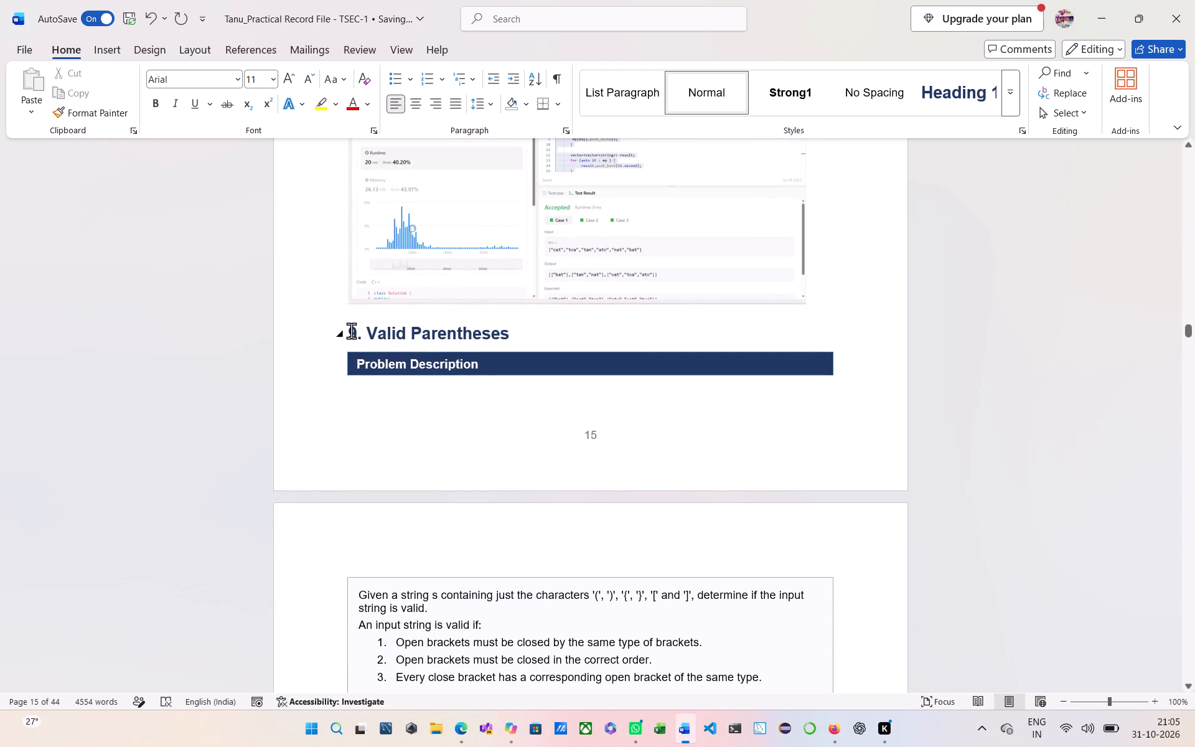
pyautogui.press('Return')
pyautogui.press('Return')
pyautogui.press('Return')
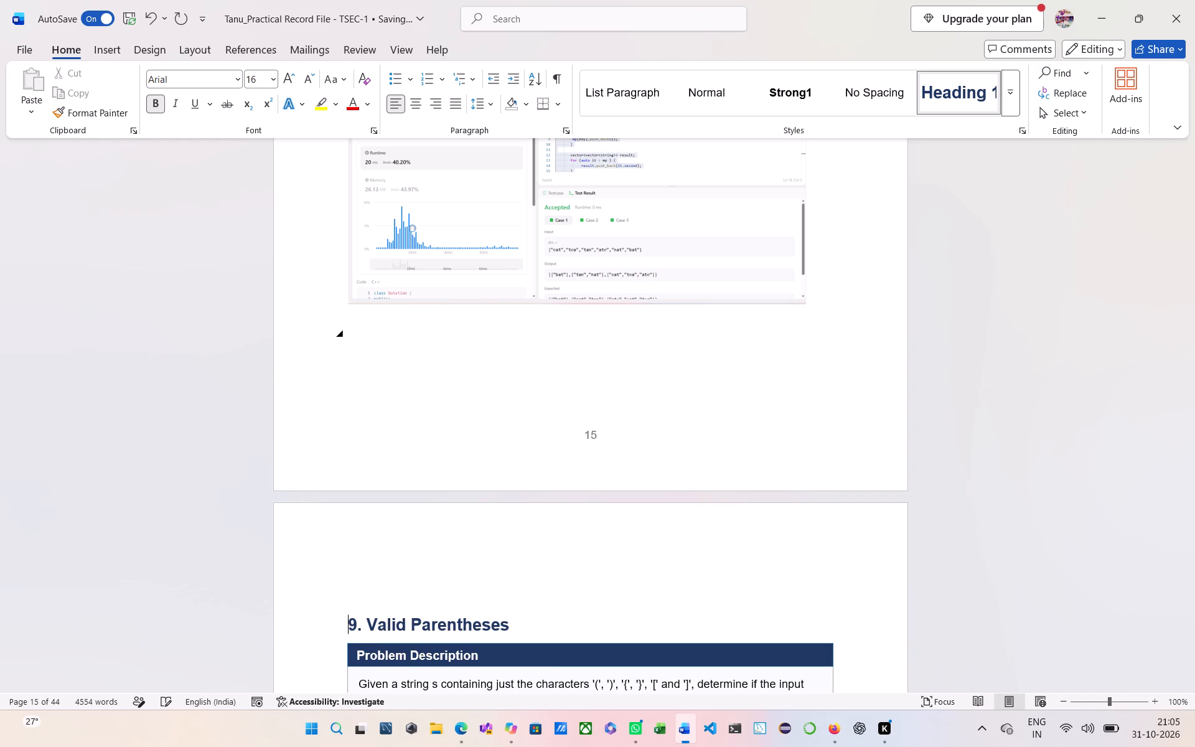
pyautogui.press('BackSpace')
pyautogui.press('BackSpace')
pyautogui.press('Return')
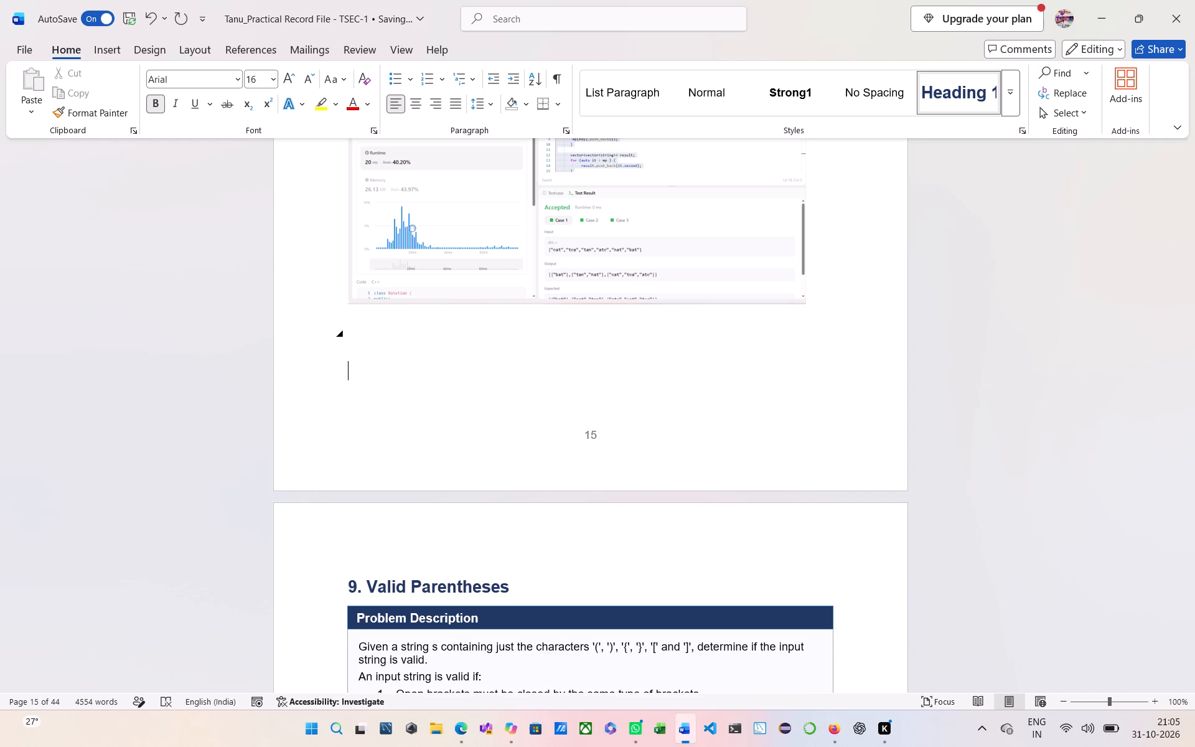
# Insert a blank line above the "11. Linked List Cycle" heading so that the section starts on the next page.
pyautogui.keyDown('alt'); pyautogui.scroll(-8, 351, 331); pyautogui.keyUp('alt')
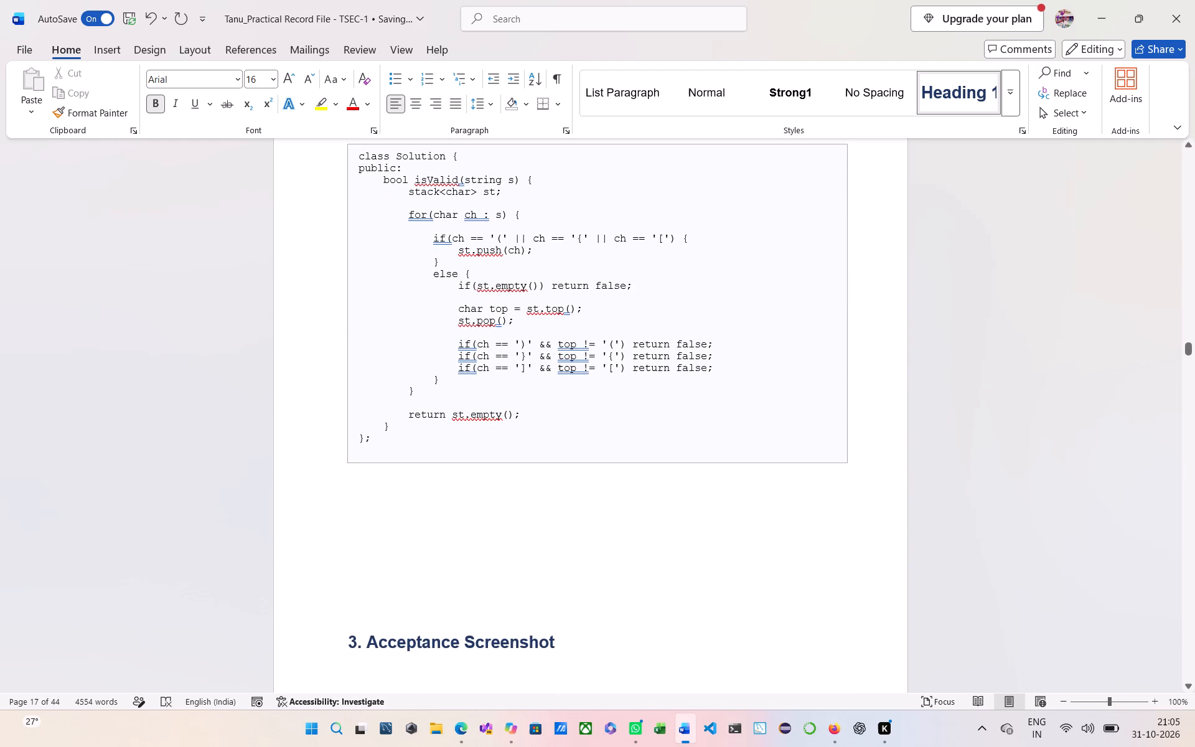
pyautogui.keyDown('alt'); pyautogui.scroll(-2, 351, 331); pyautogui.keyUp('alt')
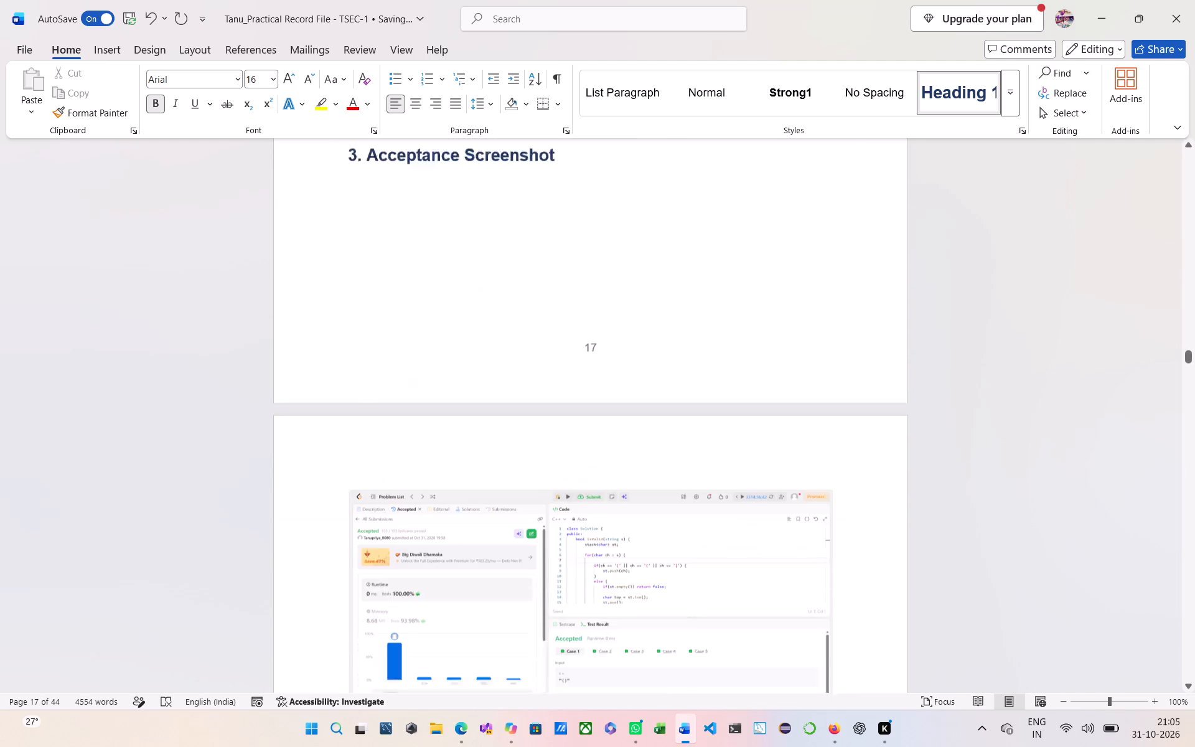
pyautogui.keyDown('alt'); pyautogui.scroll(-1, 351, 331); pyautogui.keyUp('alt')
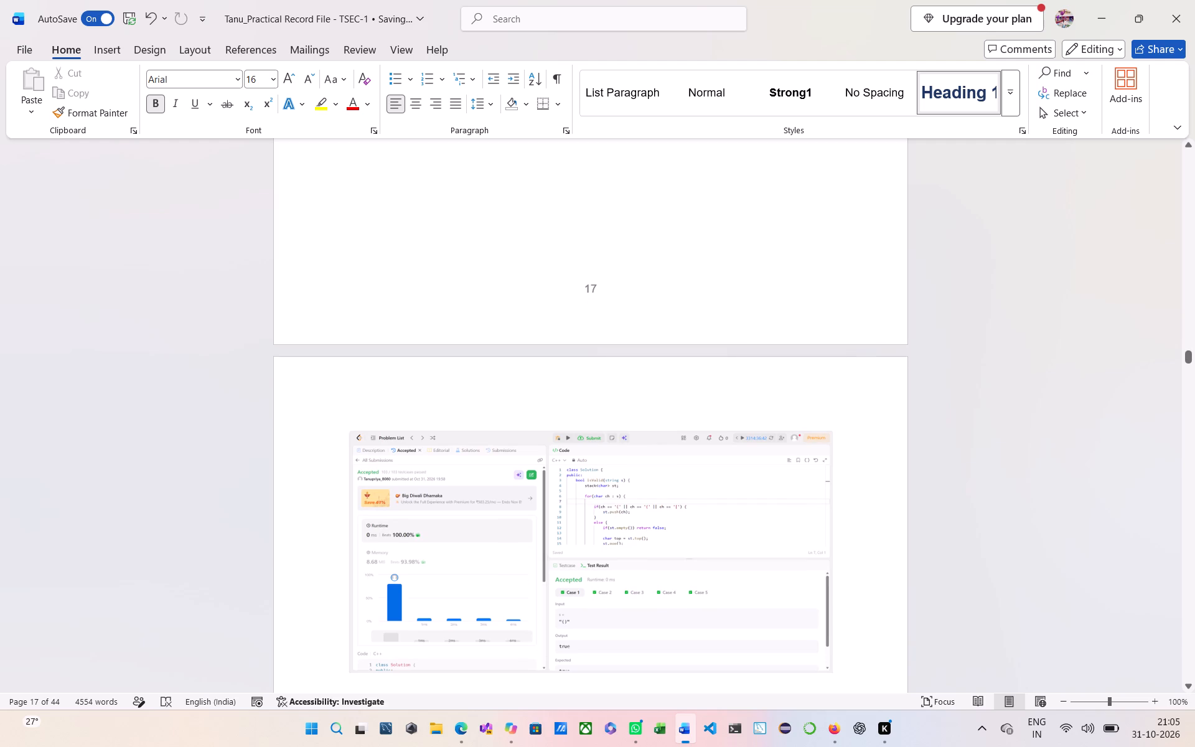
pyautogui.keyDown('alt'); pyautogui.scroll(-4, 351, 331); pyautogui.keyUp('alt')
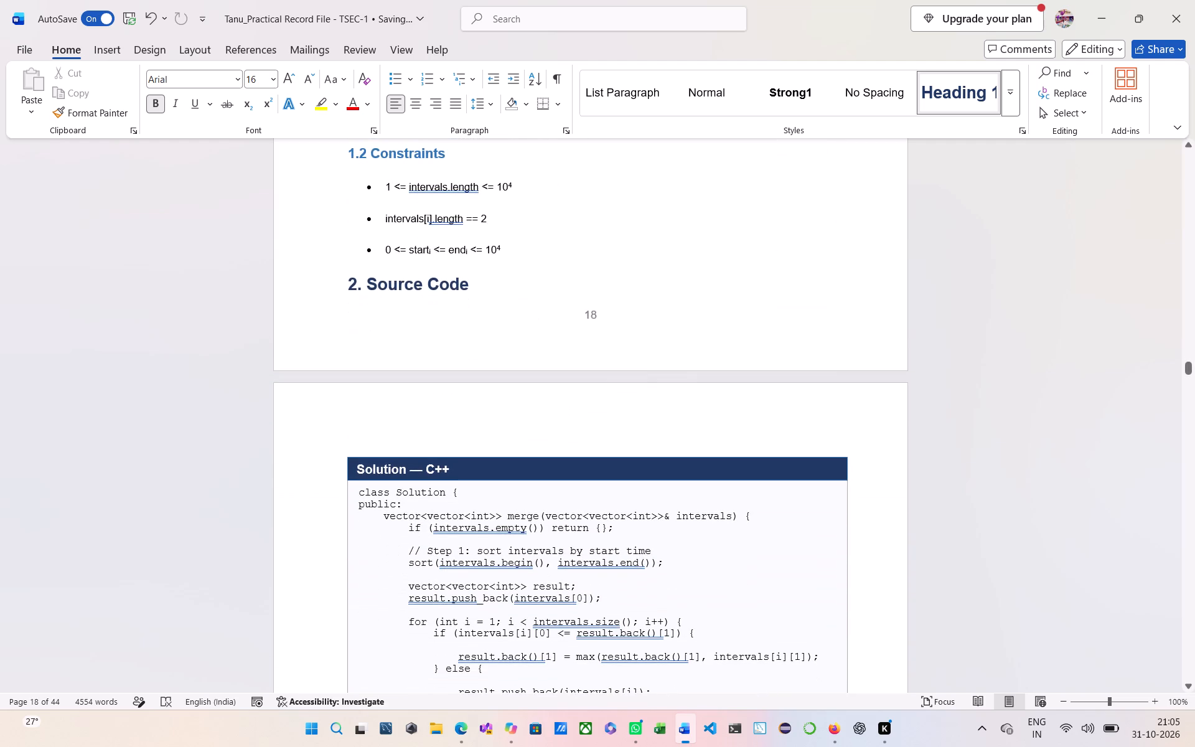
pyautogui.keyDown('alt'); pyautogui.scroll(-3, 351, 331); pyautogui.keyUp('alt')
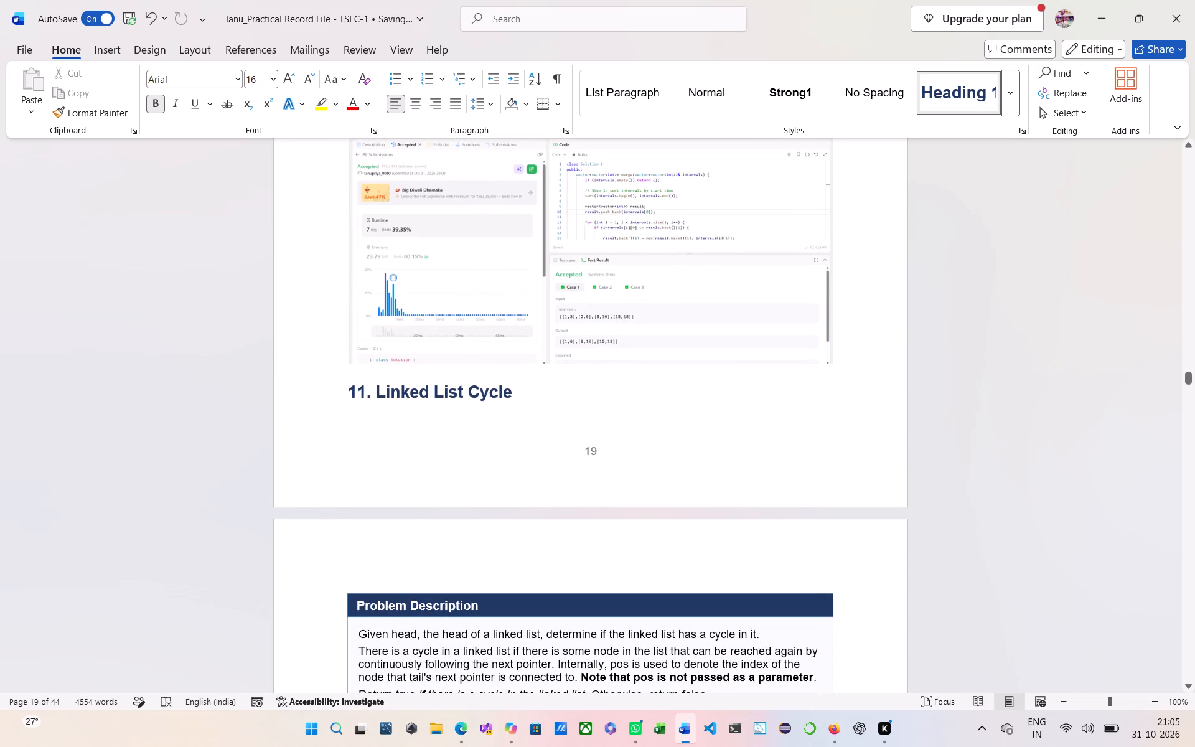
pyautogui.keyDown('alt'); pyautogui.click(354, 392); pyautogui.keyUp('alt')
pyautogui.press('Left')
pyautogui.press('Return')
# Check the page layout of the sections from Linked List Cycle through Maximum Depth of Binary Tree.
pyautogui.keyDown('alt'); pyautogui.scroll(-2, 354, 392); pyautogui.keyUp('alt')
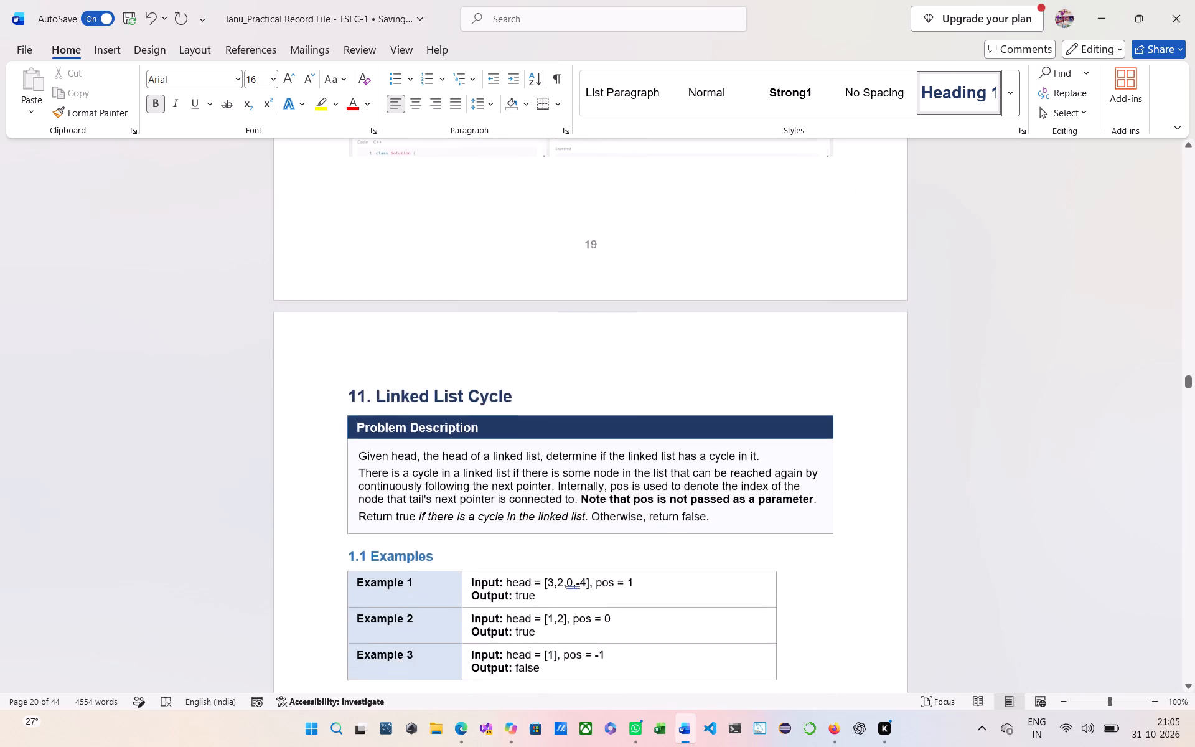
pyautogui.keyDown('alt'); pyautogui.scroll(-5, 354, 392); pyautogui.keyUp('alt')
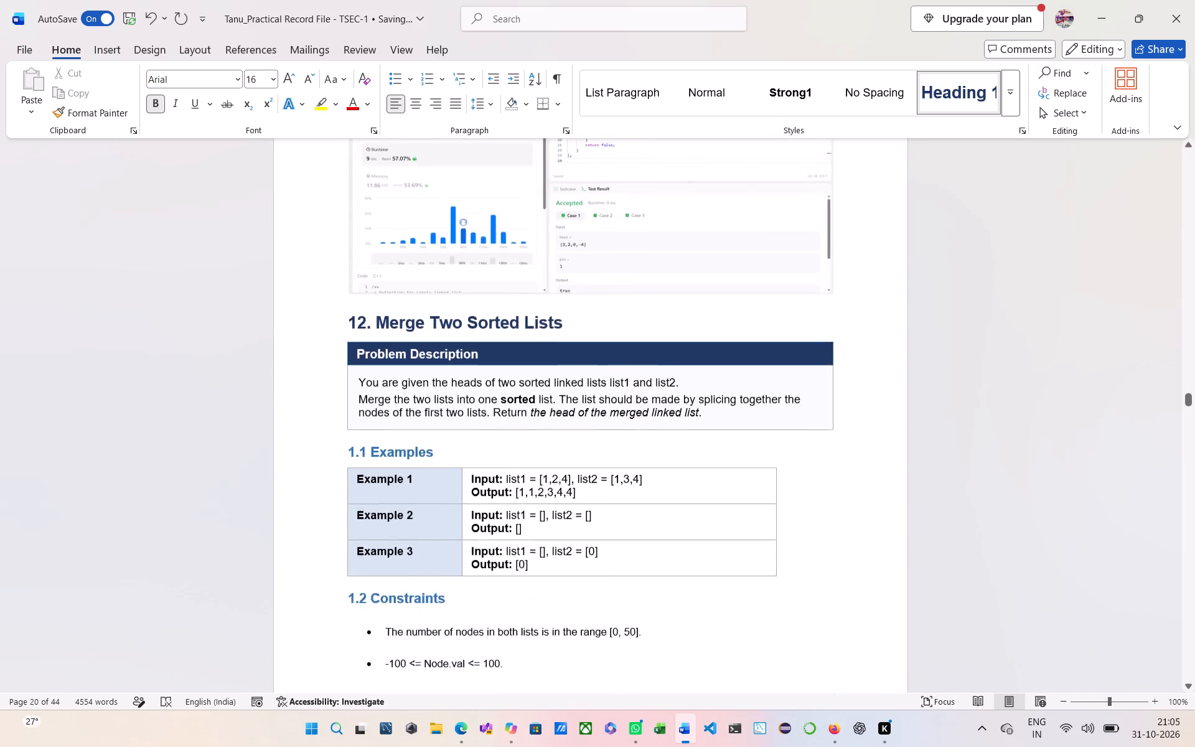
pyautogui.keyDown('alt'); pyautogui.scroll(-4, 354, 392); pyautogui.keyUp('alt')
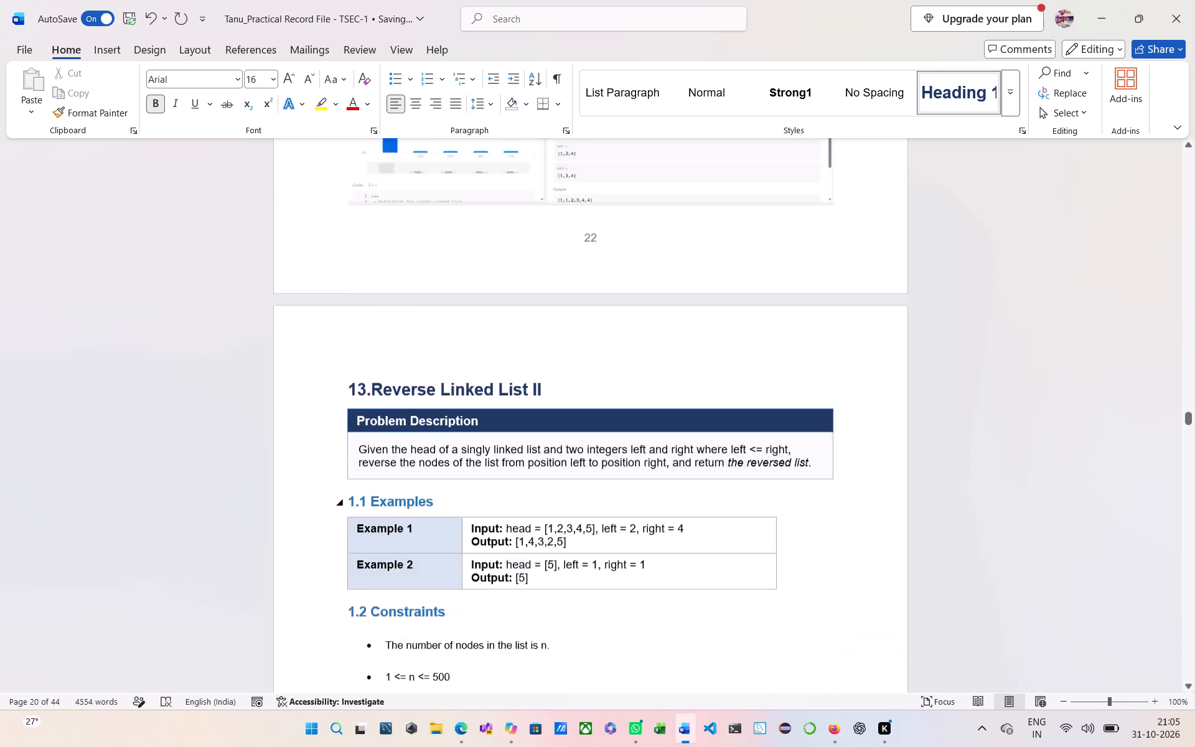
pyautogui.keyDown('alt'); pyautogui.scroll(-5, 354, 392); pyautogui.keyUp('alt')
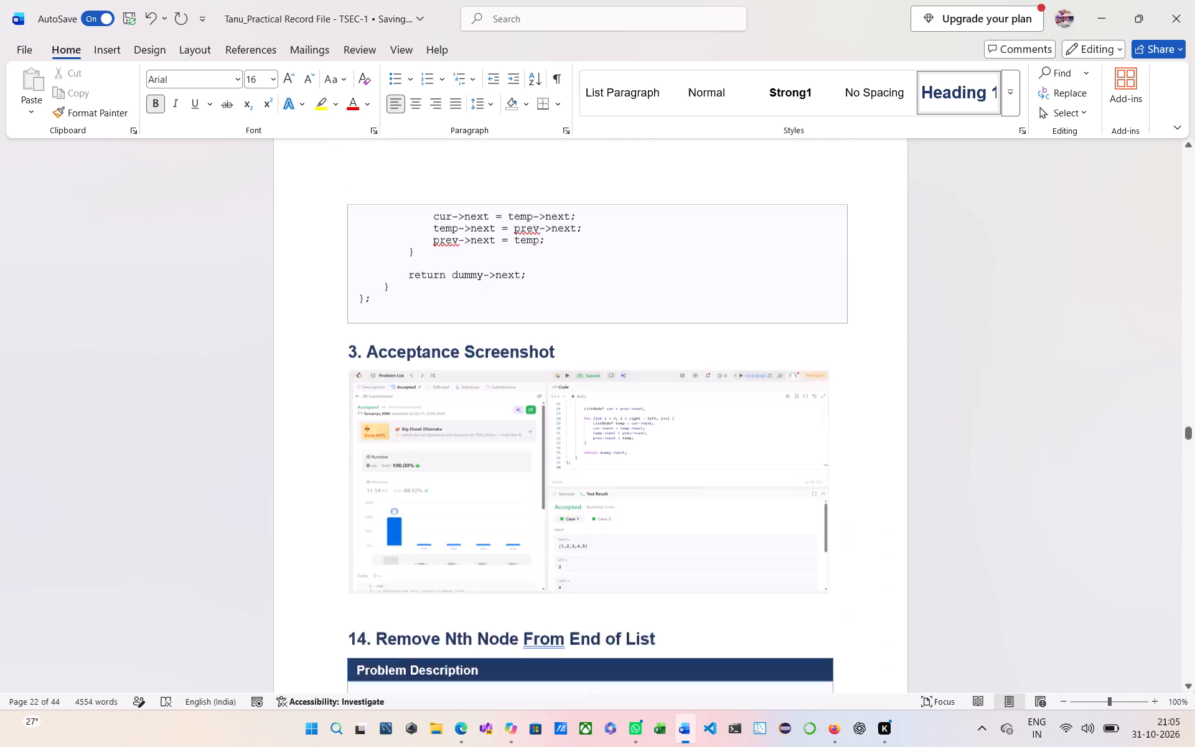
pyautogui.keyDown('alt'); pyautogui.scroll(-3, 354, 392); pyautogui.keyUp('alt')
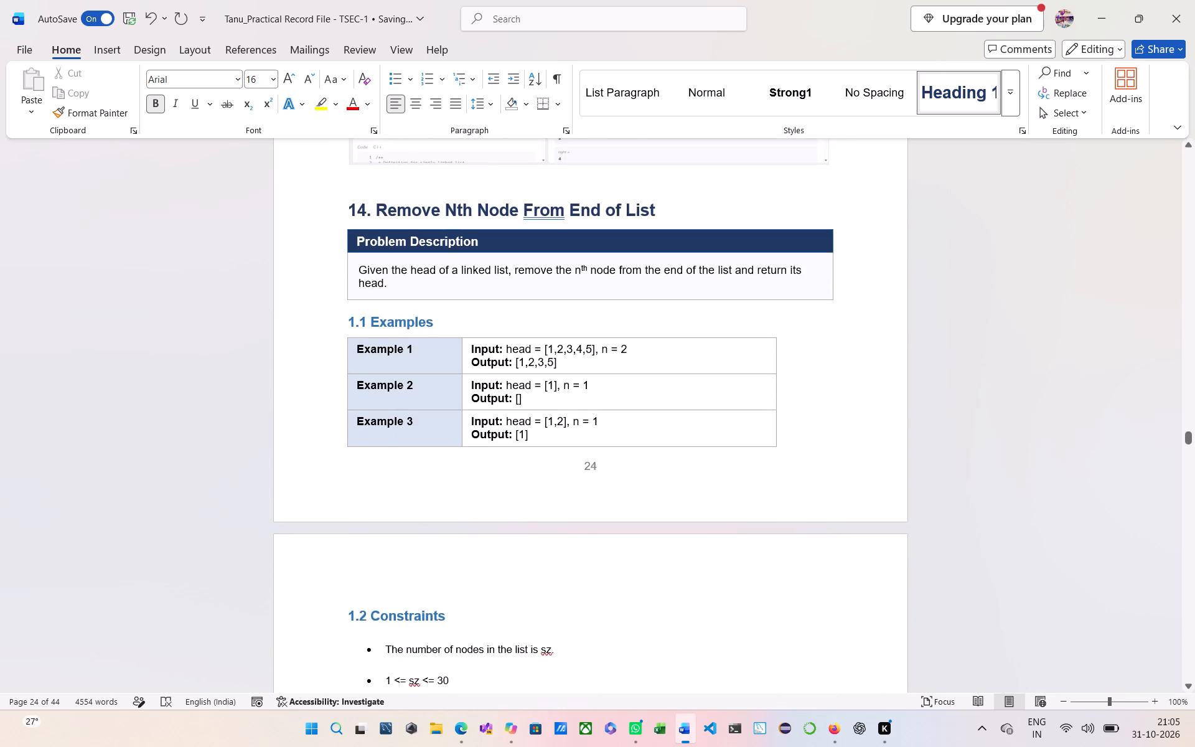
pyautogui.keyDown('alt'); pyautogui.scroll(-2, 354, 392); pyautogui.keyUp('alt')
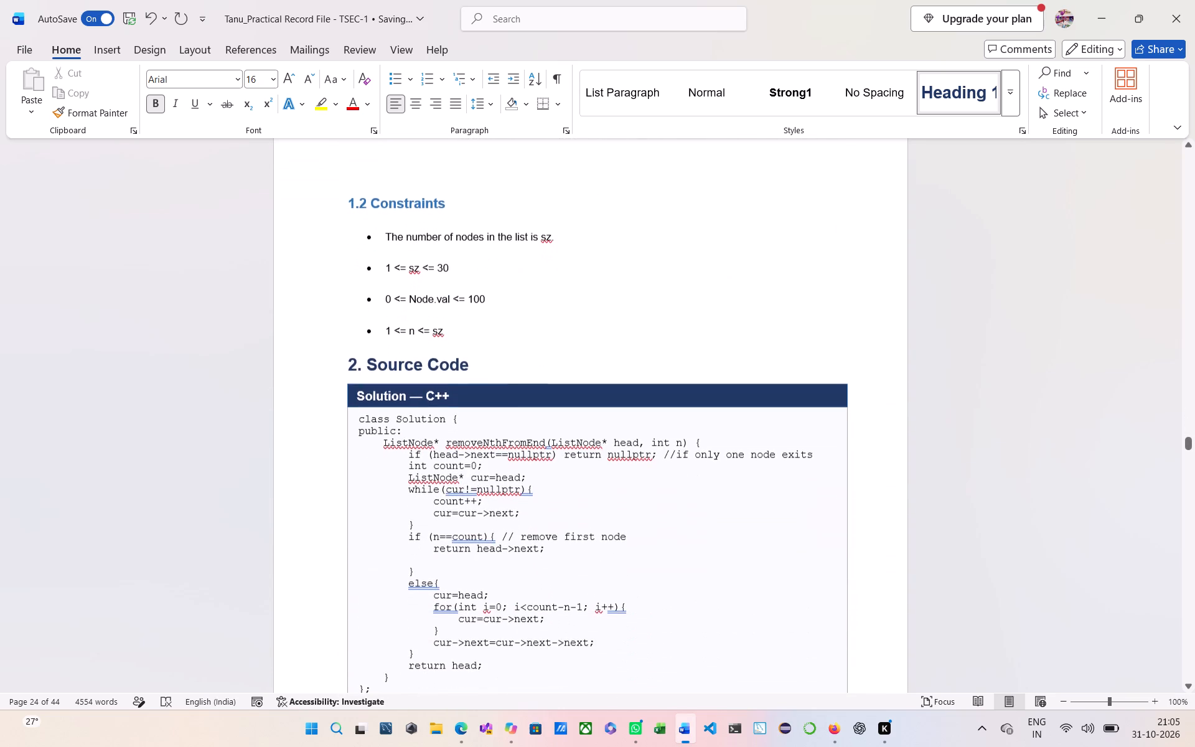
pyautogui.keyDown('alt'); pyautogui.scroll(-3, 354, 392); pyautogui.keyUp('alt')
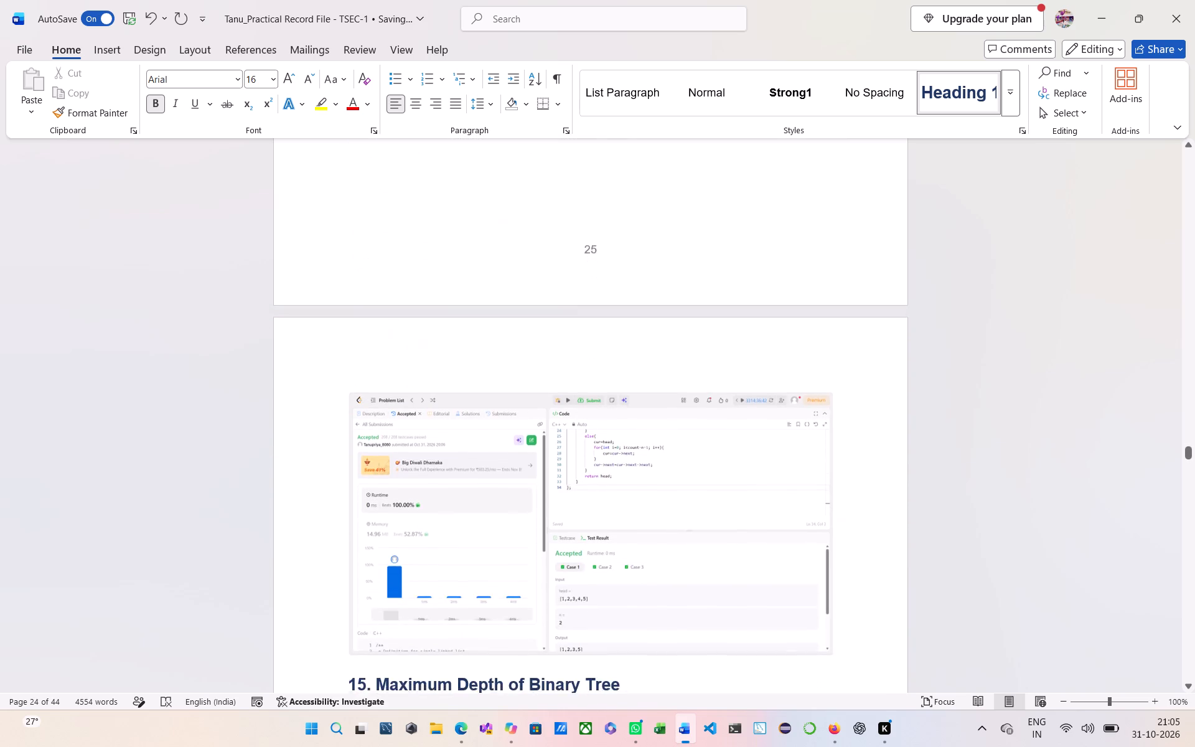
pyautogui.keyDown('alt'); pyautogui.scroll(-4, 354, 392); pyautogui.keyUp('alt')
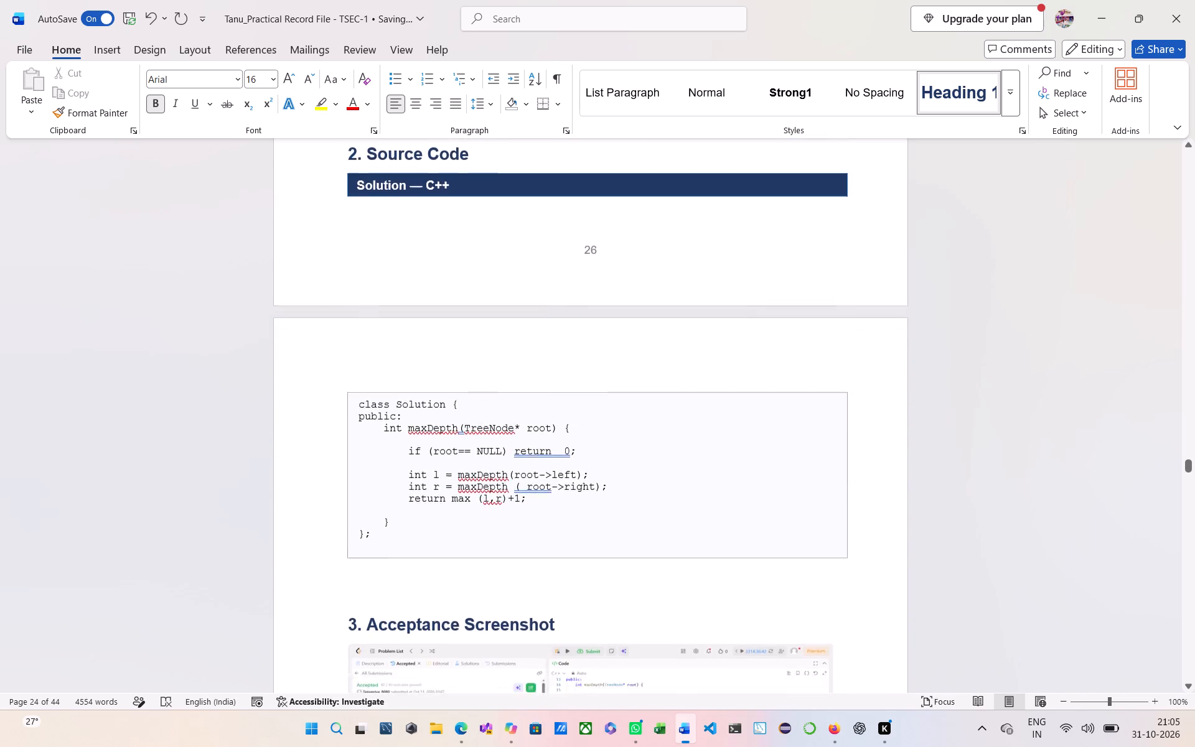
pyautogui.keyDown('alt'); pyautogui.scroll(-1, 354, 392); pyautogui.keyUp('alt')
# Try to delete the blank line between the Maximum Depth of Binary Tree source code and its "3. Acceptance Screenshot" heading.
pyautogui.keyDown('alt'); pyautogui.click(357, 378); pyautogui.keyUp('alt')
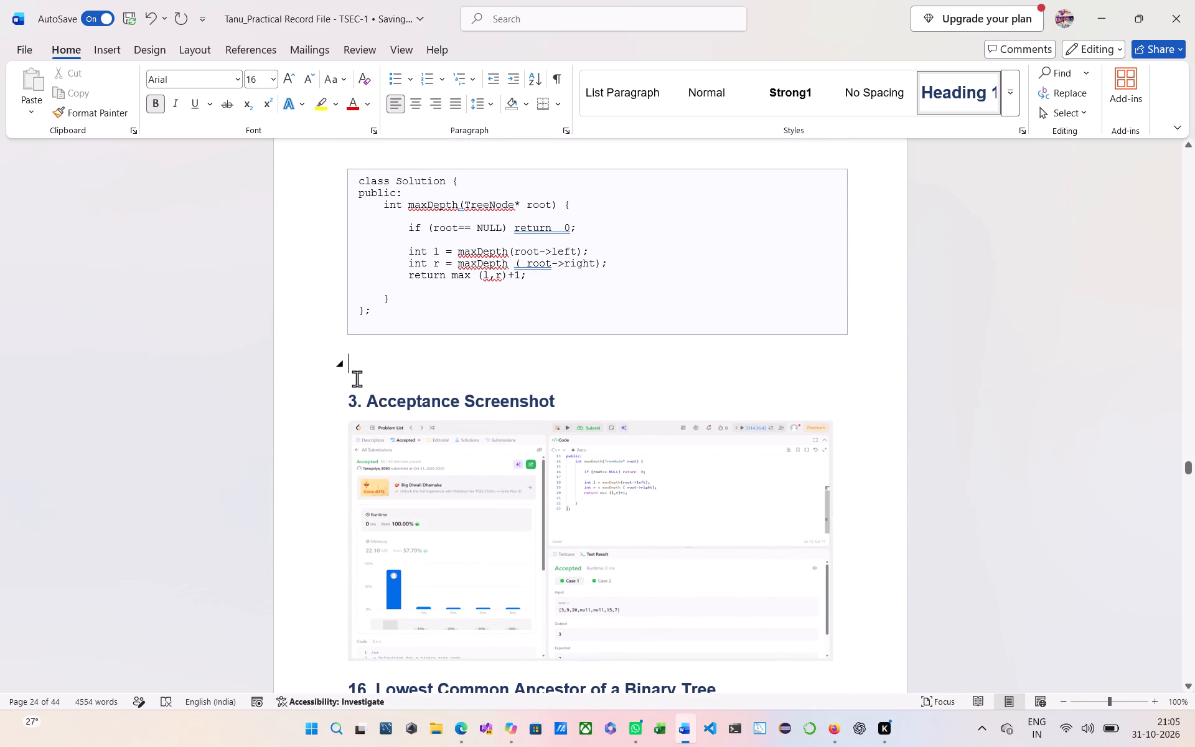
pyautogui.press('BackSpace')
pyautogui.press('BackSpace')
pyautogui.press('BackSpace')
# Check the page layout of the sections from Lowest Common Ancestor of a Binary Tree through the numIslands solution.
pyautogui.keyDown('alt'); pyautogui.scroll(-2, 357, 378); pyautogui.keyUp('alt')
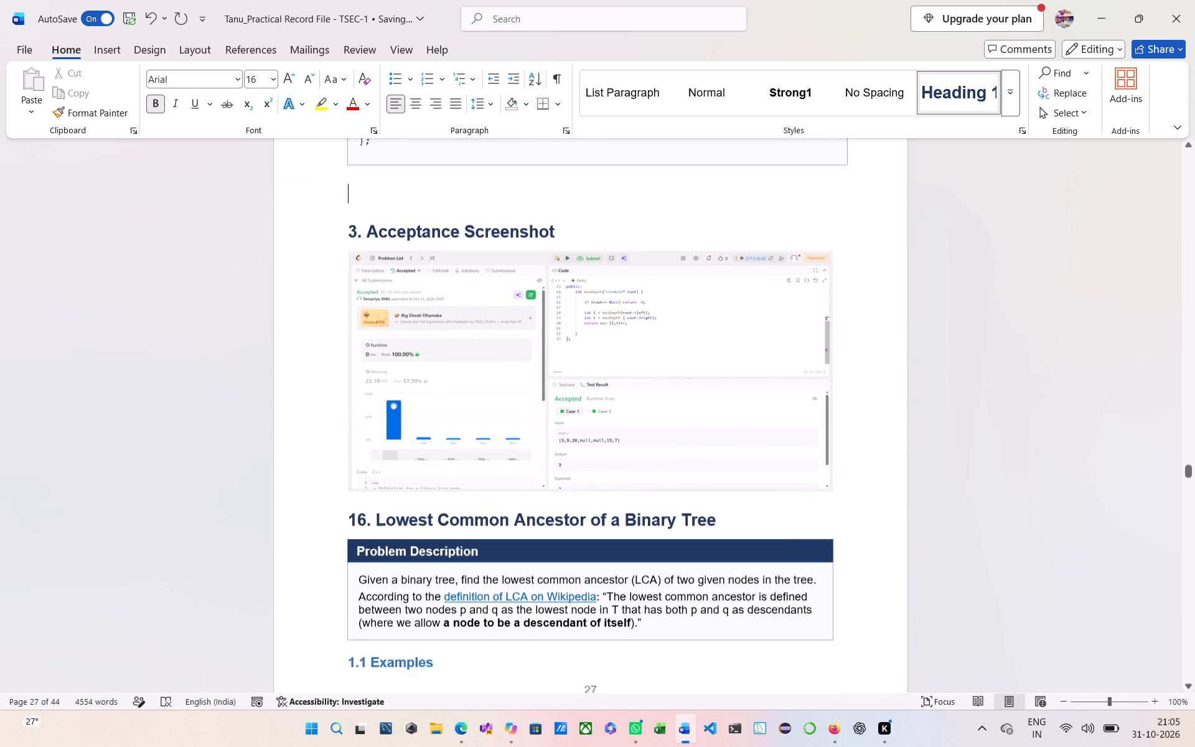
pyautogui.keyDown('alt'); pyautogui.scroll(-7, 357, 378); pyautogui.keyUp('alt')
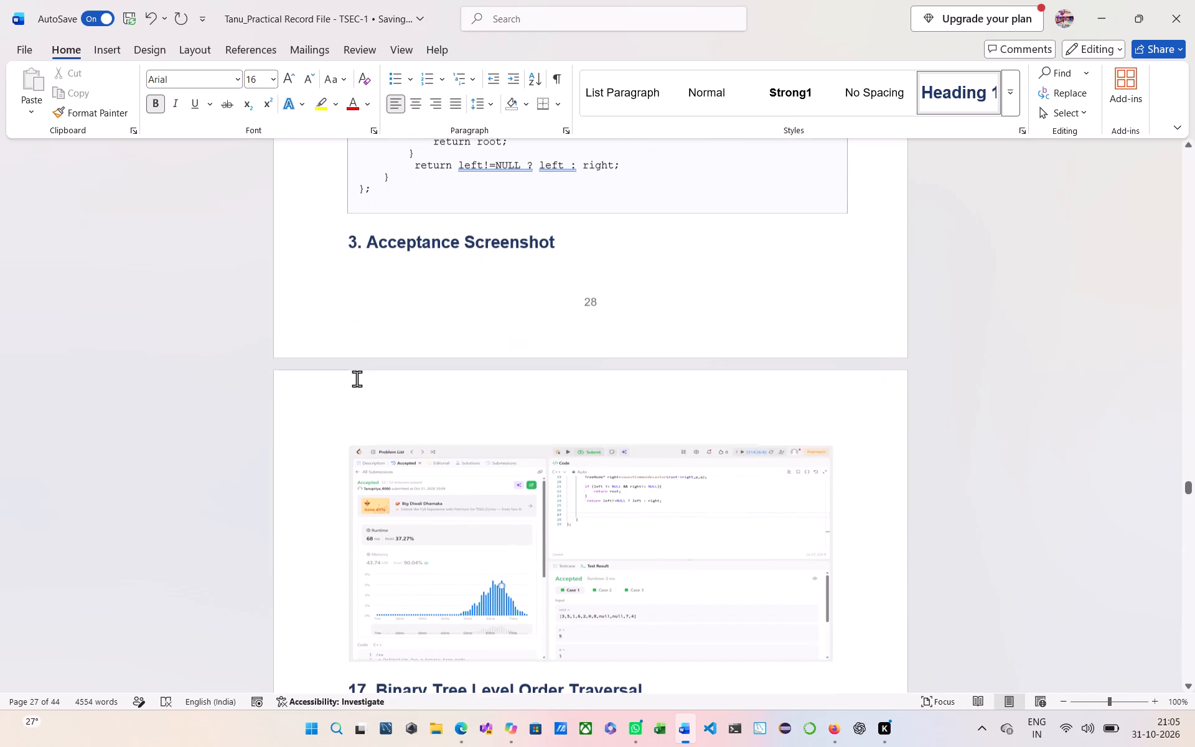
pyautogui.keyDown('alt'); pyautogui.scroll(-3, 357, 378); pyautogui.keyUp('alt')
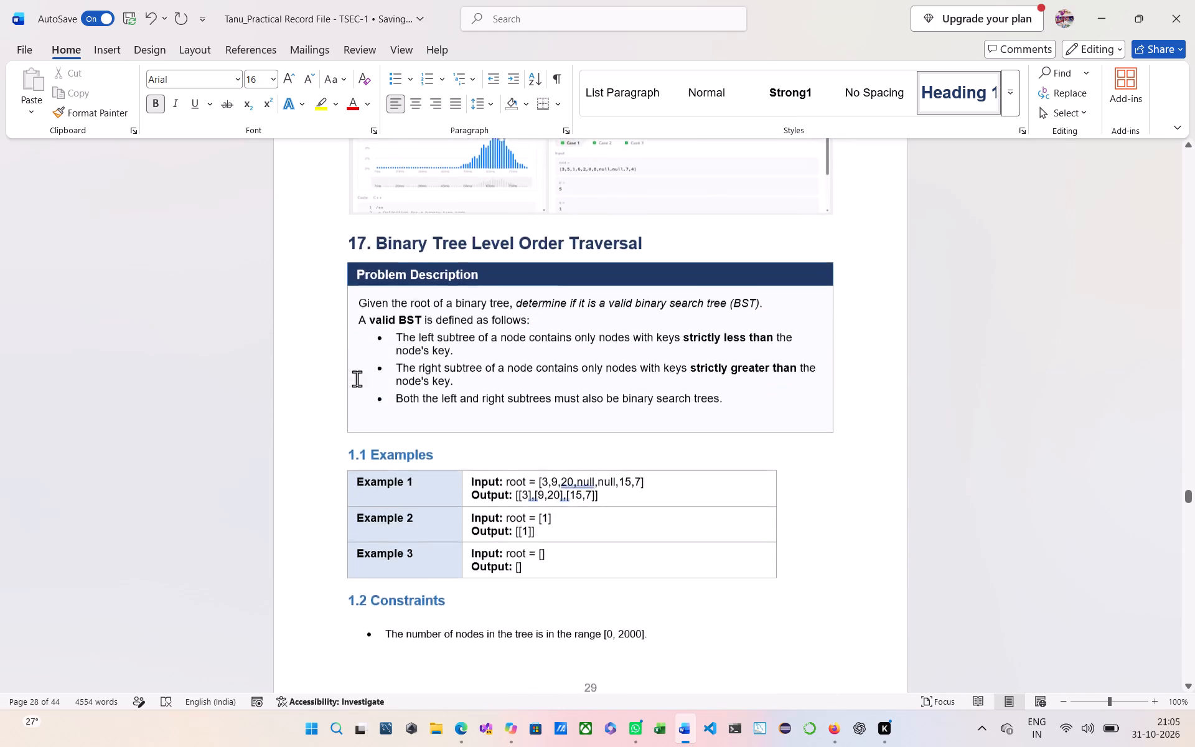
pyautogui.keyDown('alt'); pyautogui.scroll(-4, 357, 378); pyautogui.keyUp('alt')
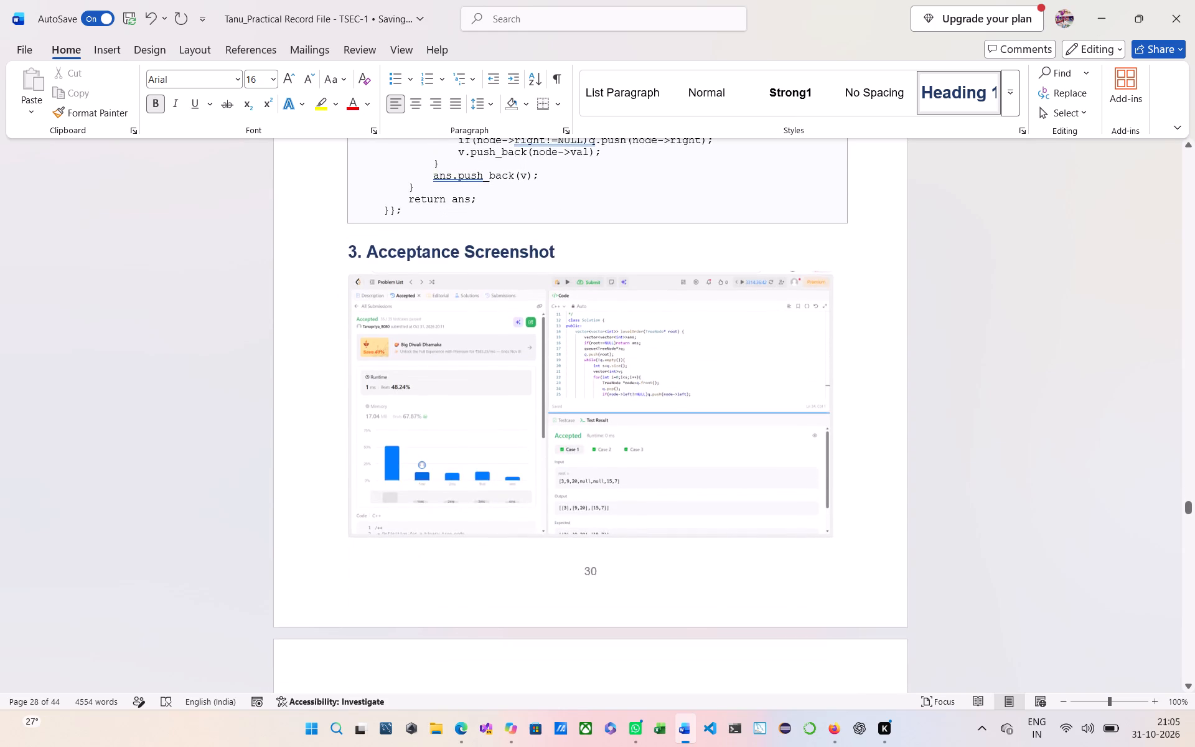
pyautogui.keyDown('alt'); pyautogui.scroll(-5, 357, 378); pyautogui.keyUp('alt')
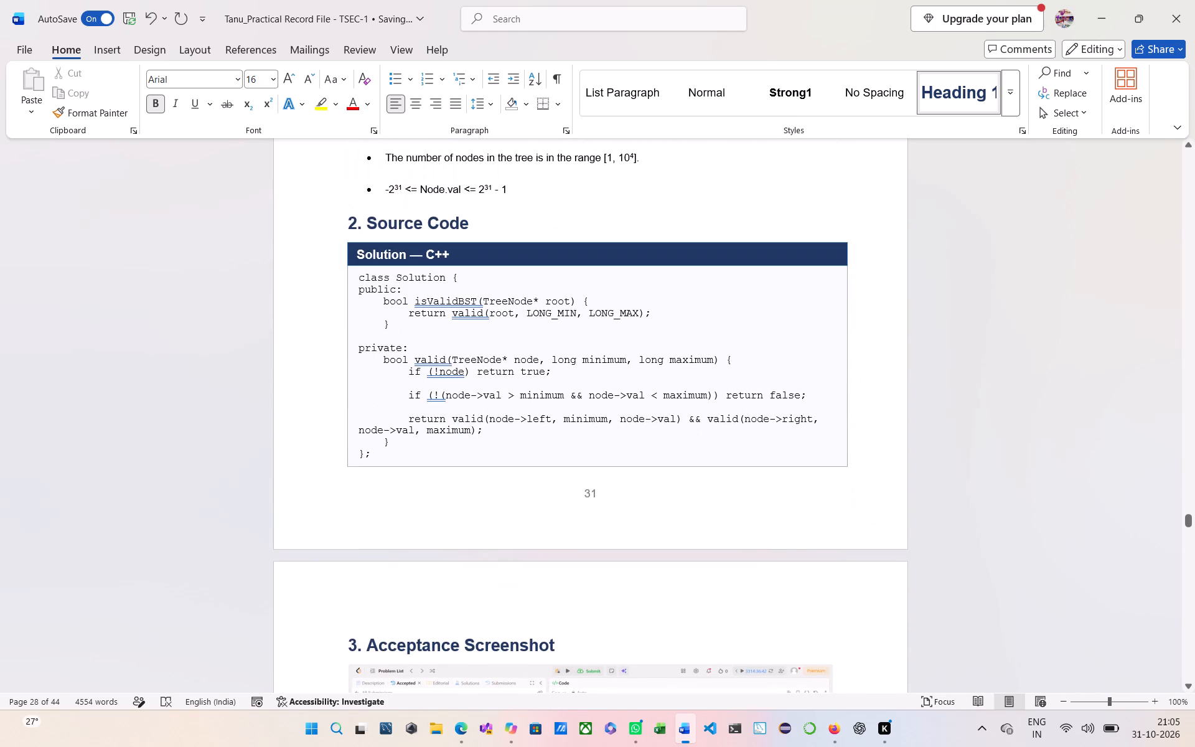
pyautogui.keyDown('alt'); pyautogui.scroll(-1, 357, 378); pyautogui.keyUp('alt')
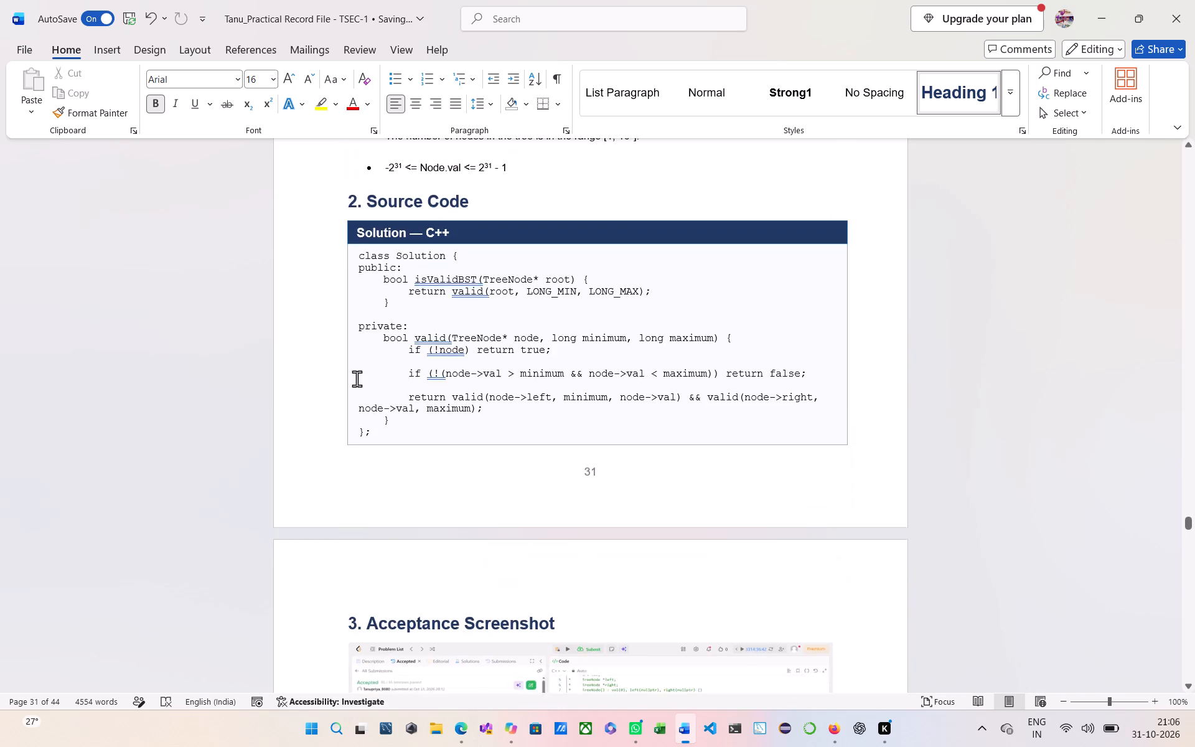
pyautogui.keyDown('alt'); pyautogui.scroll(-6, 357, 378); pyautogui.keyUp('alt')
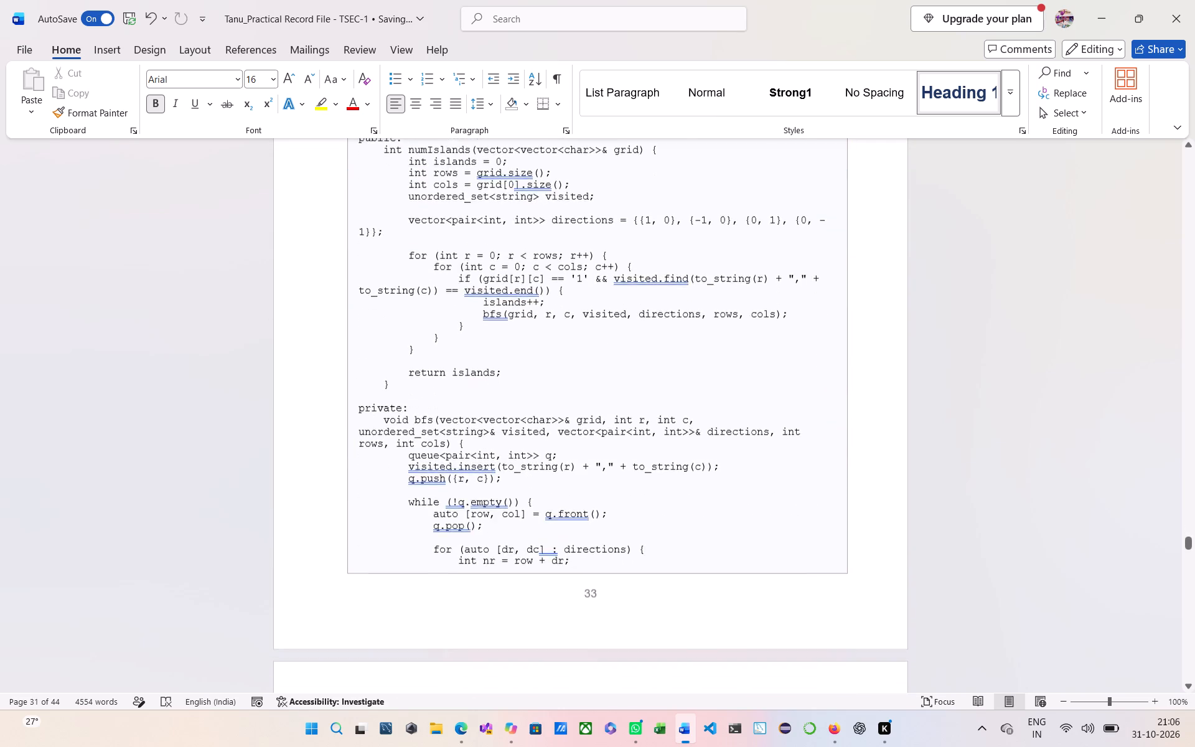
pyautogui.keyDown('alt'); pyautogui.scroll(-3, 357, 378); pyautogui.keyUp('alt')
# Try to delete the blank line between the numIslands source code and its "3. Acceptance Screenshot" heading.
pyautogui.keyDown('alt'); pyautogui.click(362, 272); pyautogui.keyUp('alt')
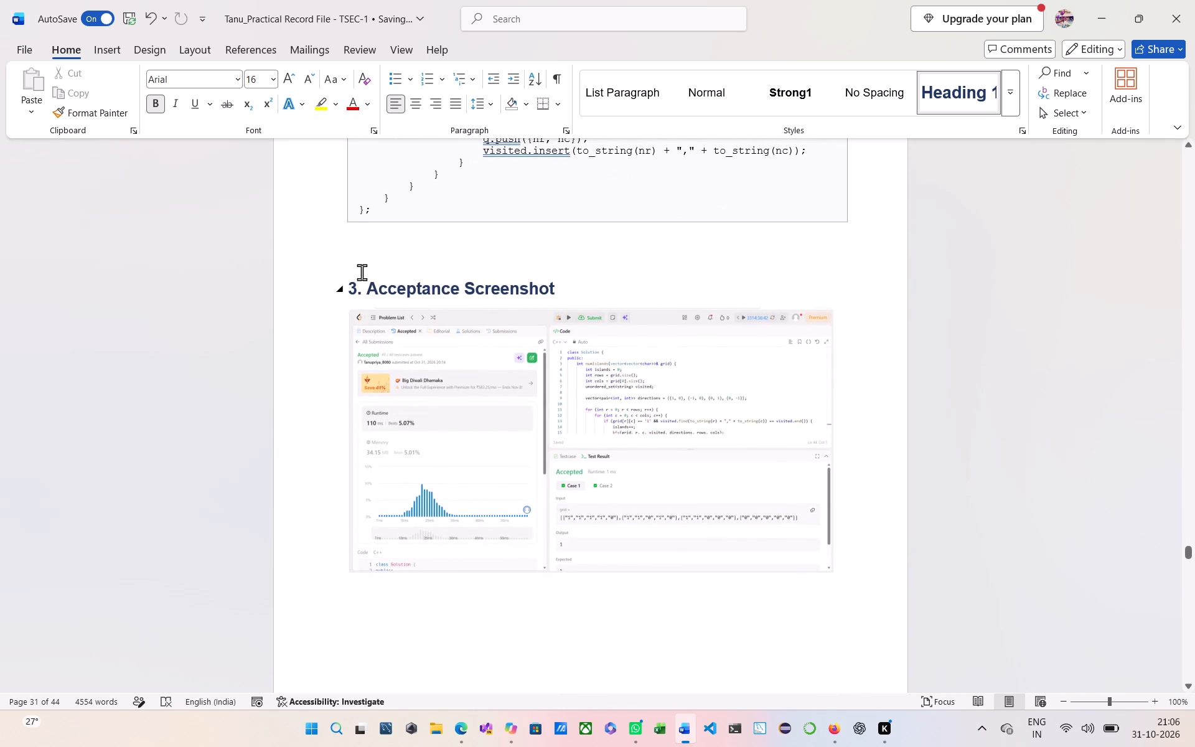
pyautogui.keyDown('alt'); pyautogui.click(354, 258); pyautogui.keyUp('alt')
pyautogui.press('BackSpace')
# Reduce the height of the canFinish solution's acceptance screenshot so it fits under its heading on page 36.
pyautogui.keyDown('alt'); pyautogui.scroll(-4, 354, 258); pyautogui.keyUp('alt')
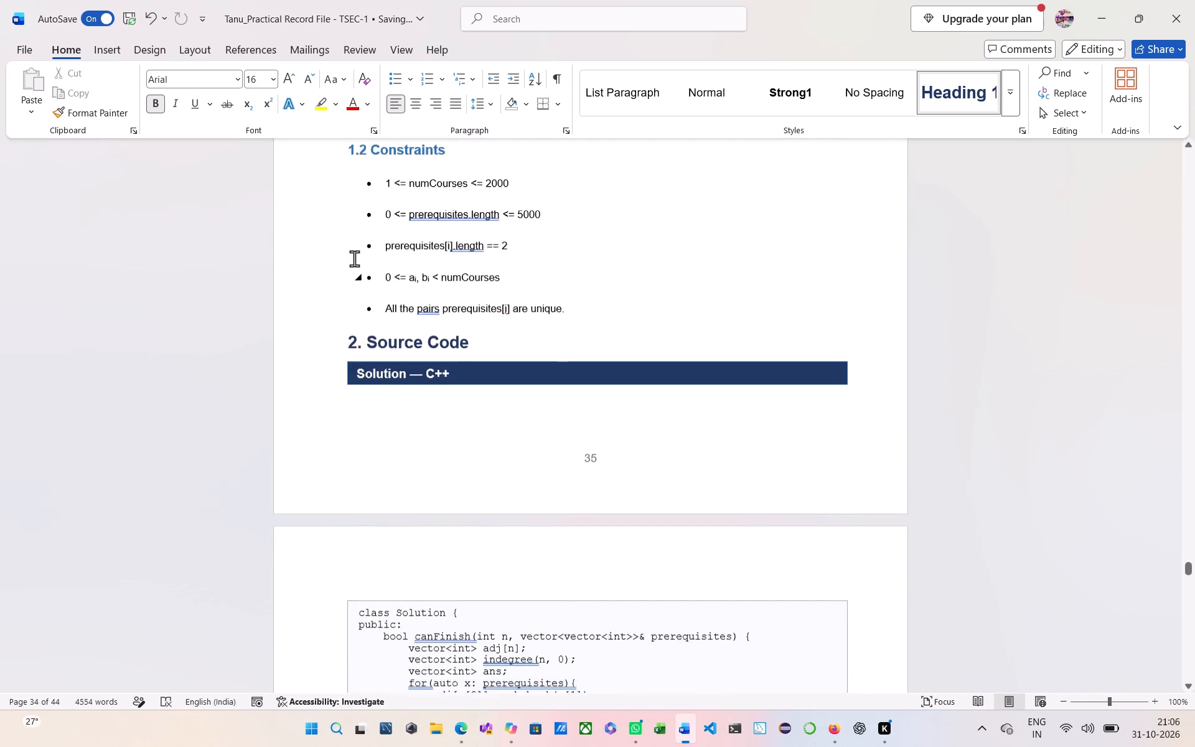
pyautogui.keyDown('alt'); pyautogui.scroll(-2, 354, 258); pyautogui.keyUp('alt')
pyautogui.keyDown('alt'); pyautogui.scroll(1, 354, 258); pyautogui.keyUp('alt')
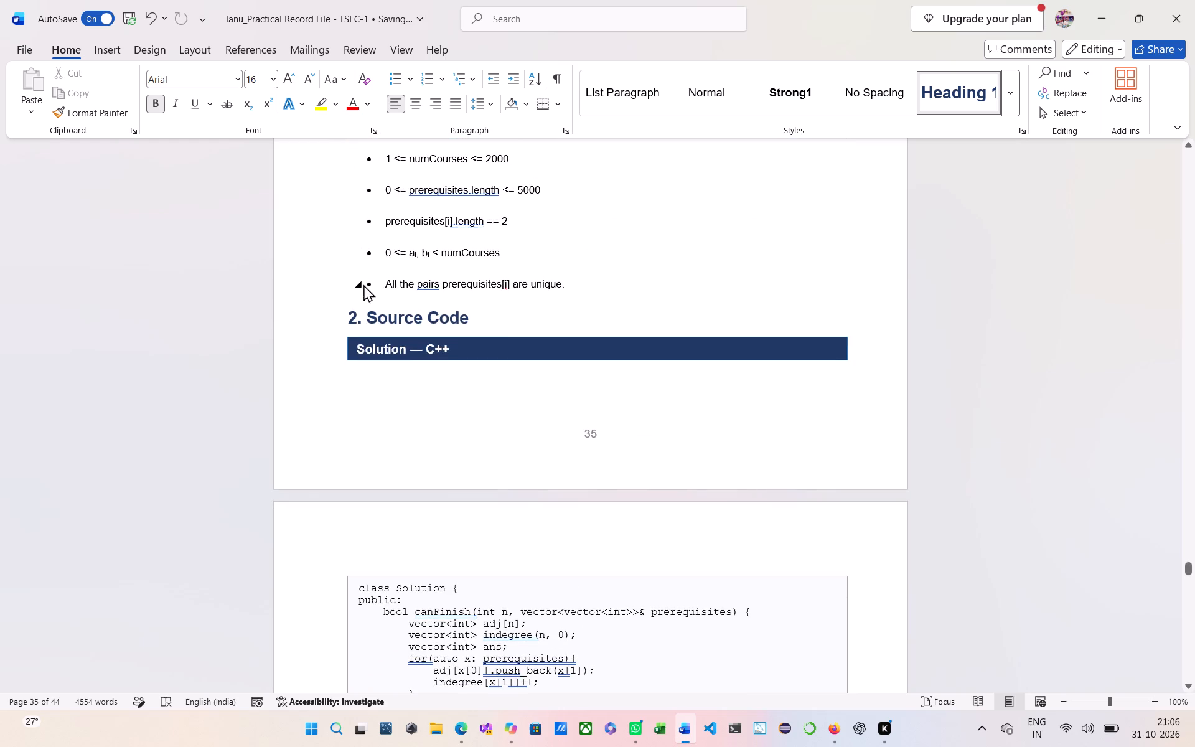
pyautogui.keyDown('alt'); pyautogui.scroll(-4, 351, 299); pyautogui.keyUp('alt')
pyautogui.keyDown('alt'); pyautogui.scroll(5, 351, 299); pyautogui.keyUp('alt')
pyautogui.keyDown('alt'); pyautogui.scroll(-1, 351, 299); pyautogui.keyUp('alt')
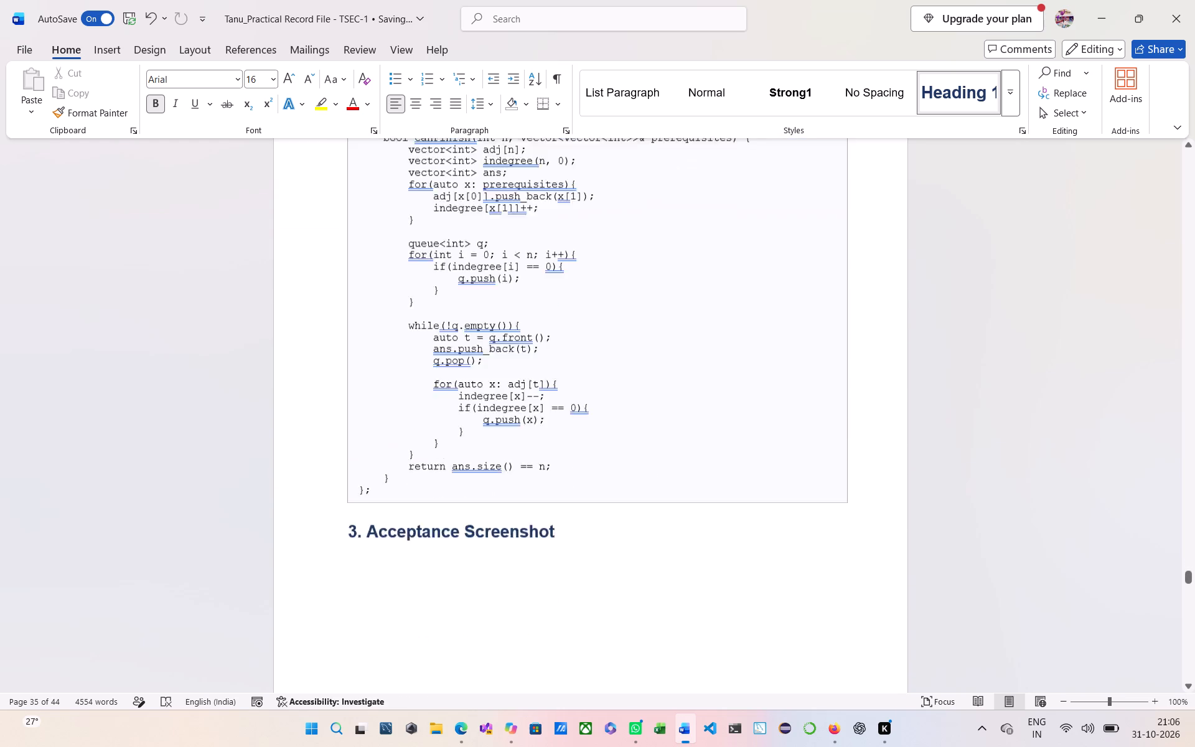
pyautogui.keyDown('alt'); pyautogui.scroll(-1, 351, 299); pyautogui.keyUp('alt')
pyautogui.keyDown('alt'); pyautogui.click(518, 422); pyautogui.keyUp('alt')
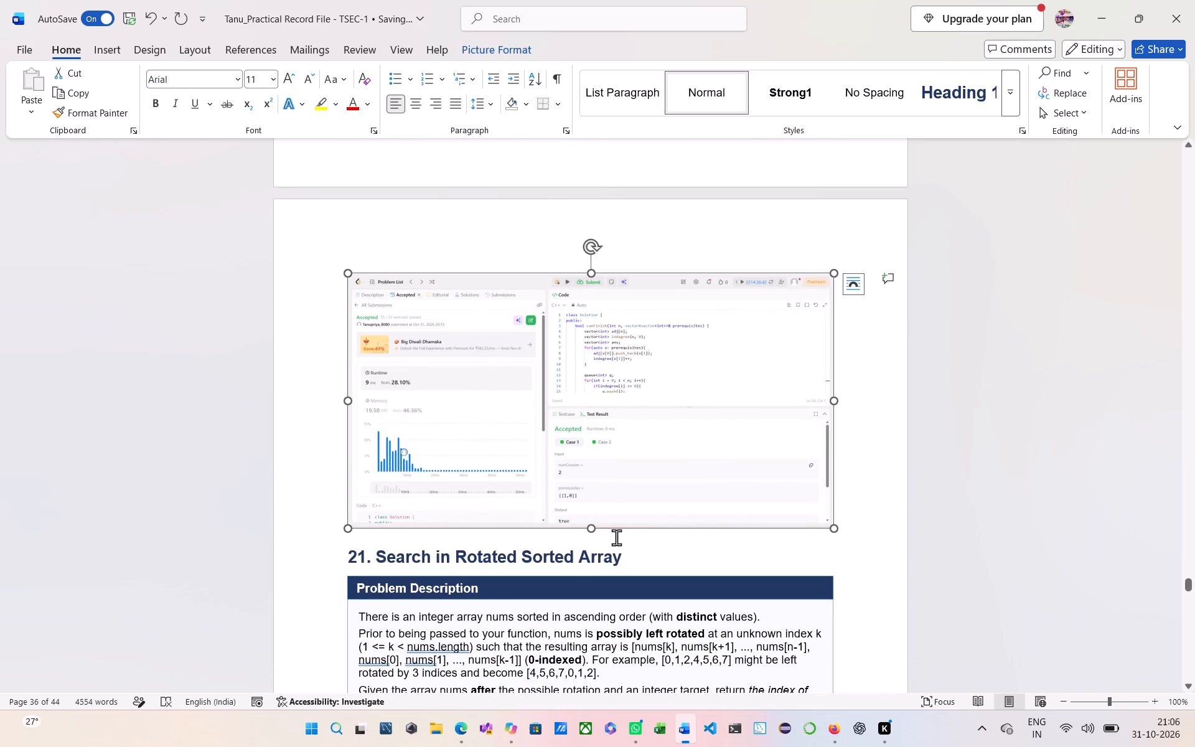
pyautogui.keyDown('alt'); pyautogui.moveTo(591, 530); pyautogui.dragTo(597, 492); pyautogui.keyUp('alt')
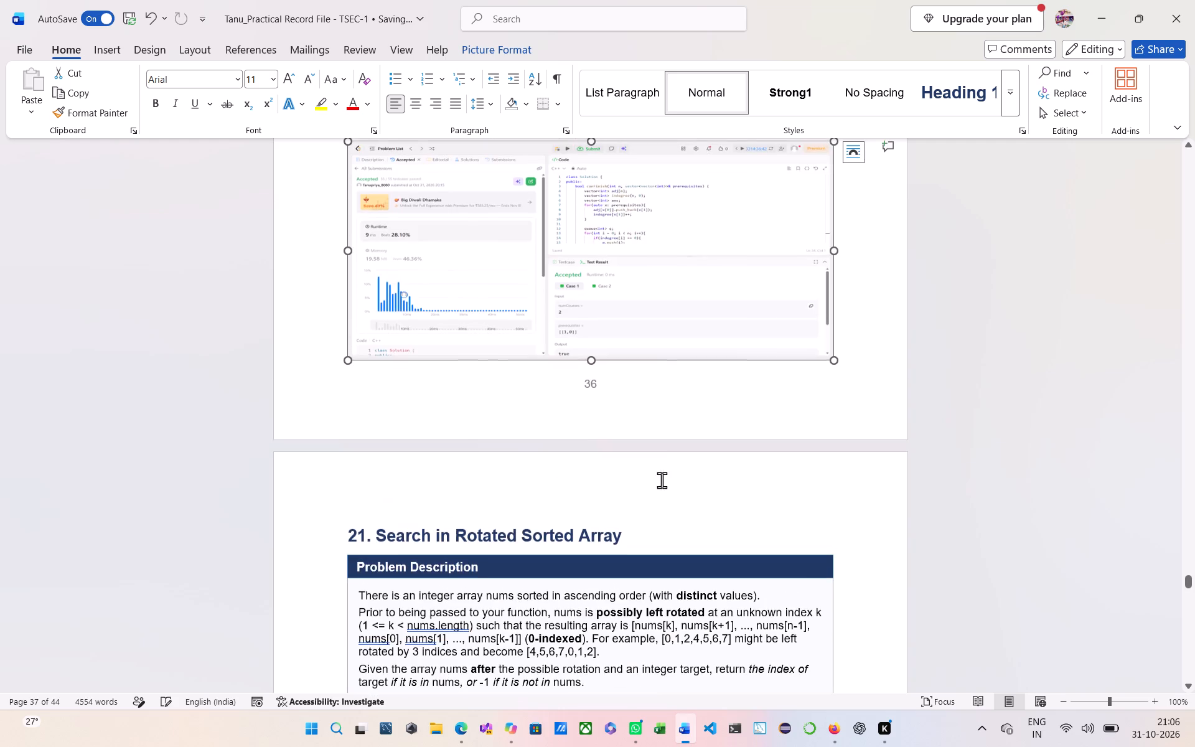
# Check the layout of the Search in Rotated Sorted Array section and select its acceptance screenshot.
pyautogui.keyDown('alt'); pyautogui.scroll(-3, 645, 456); pyautogui.keyUp('alt')
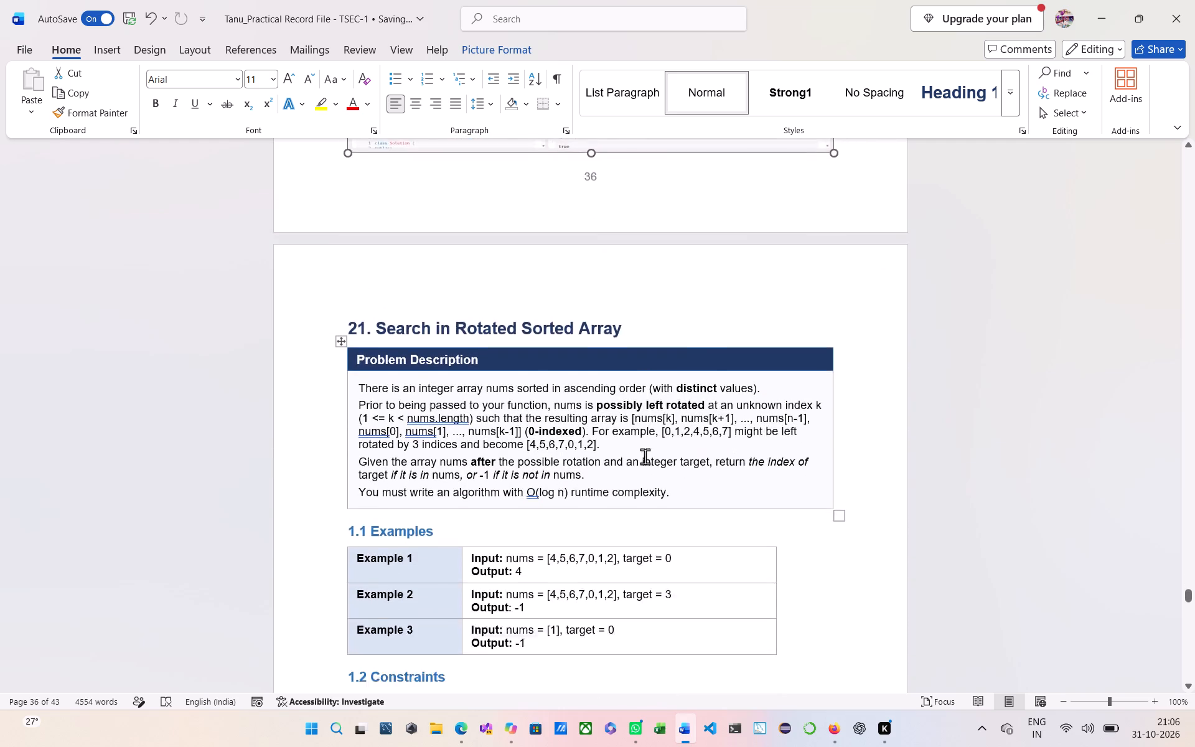
pyautogui.keyDown('alt'); pyautogui.scroll(-2, 645, 456); pyautogui.keyUp('alt')
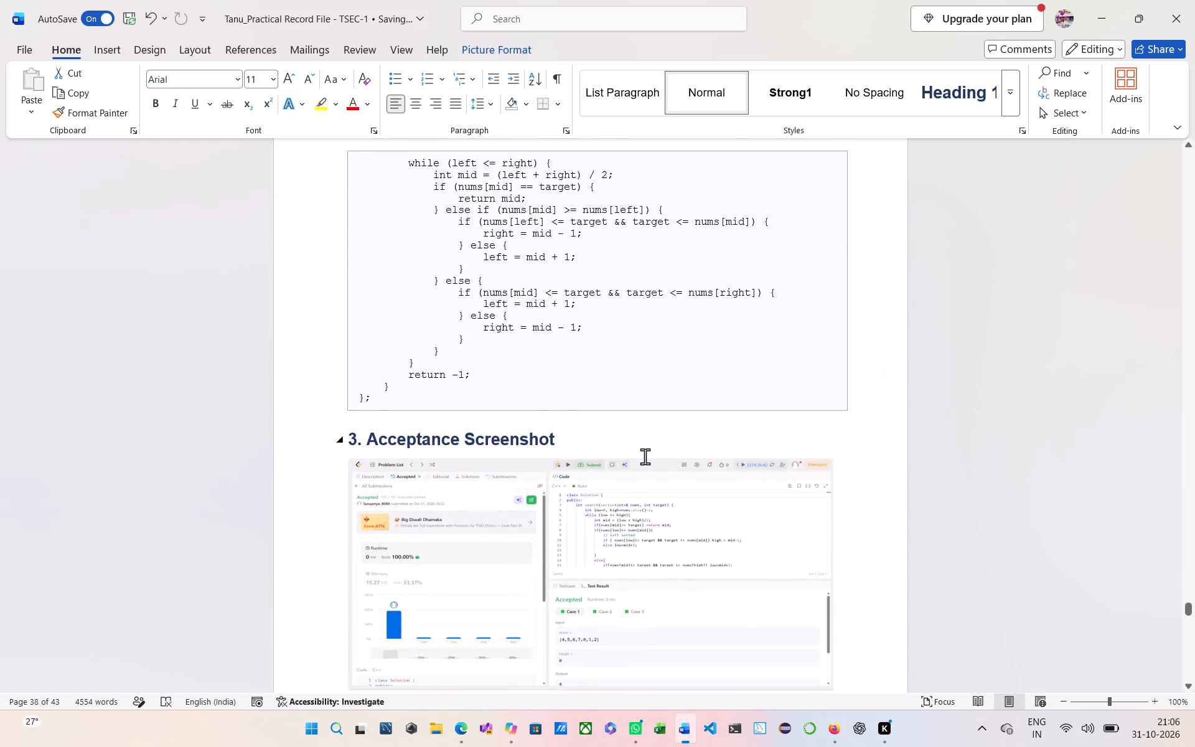
pyautogui.keyDown('alt'); pyautogui.scroll(-1, 645, 456); pyautogui.keyUp('alt')
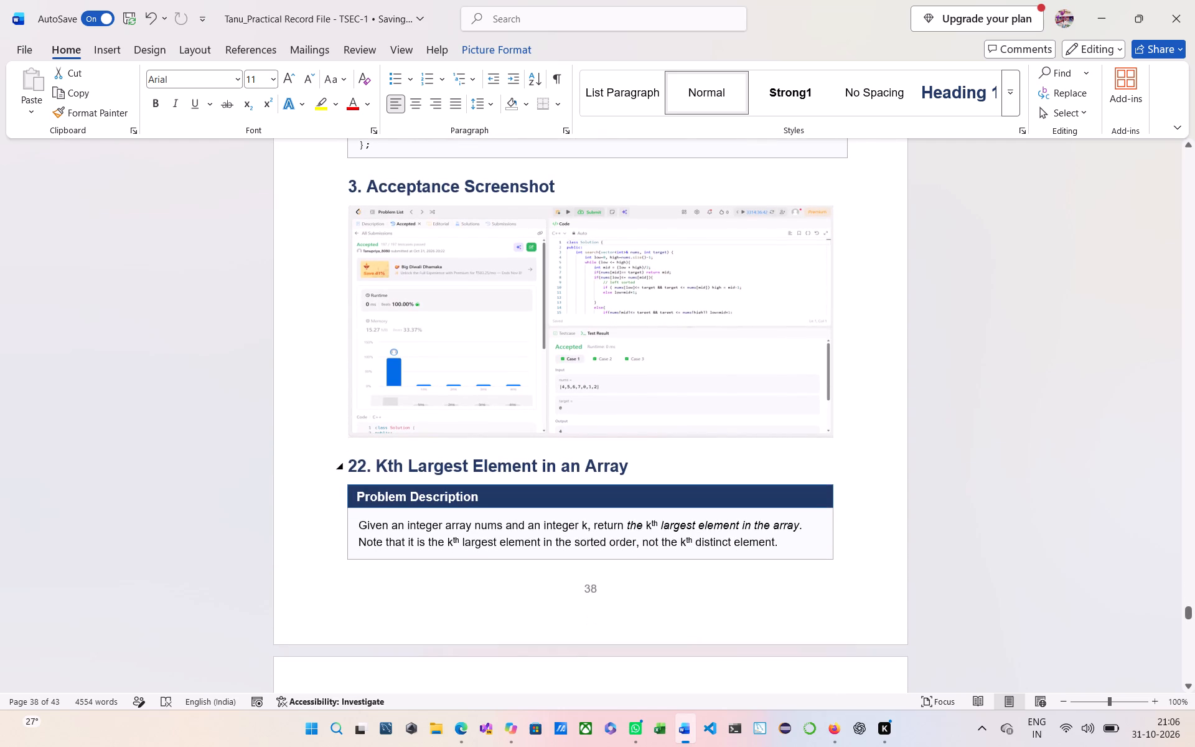
pyautogui.keyDown('alt'); pyautogui.click(630, 374); pyautogui.keyUp('alt')
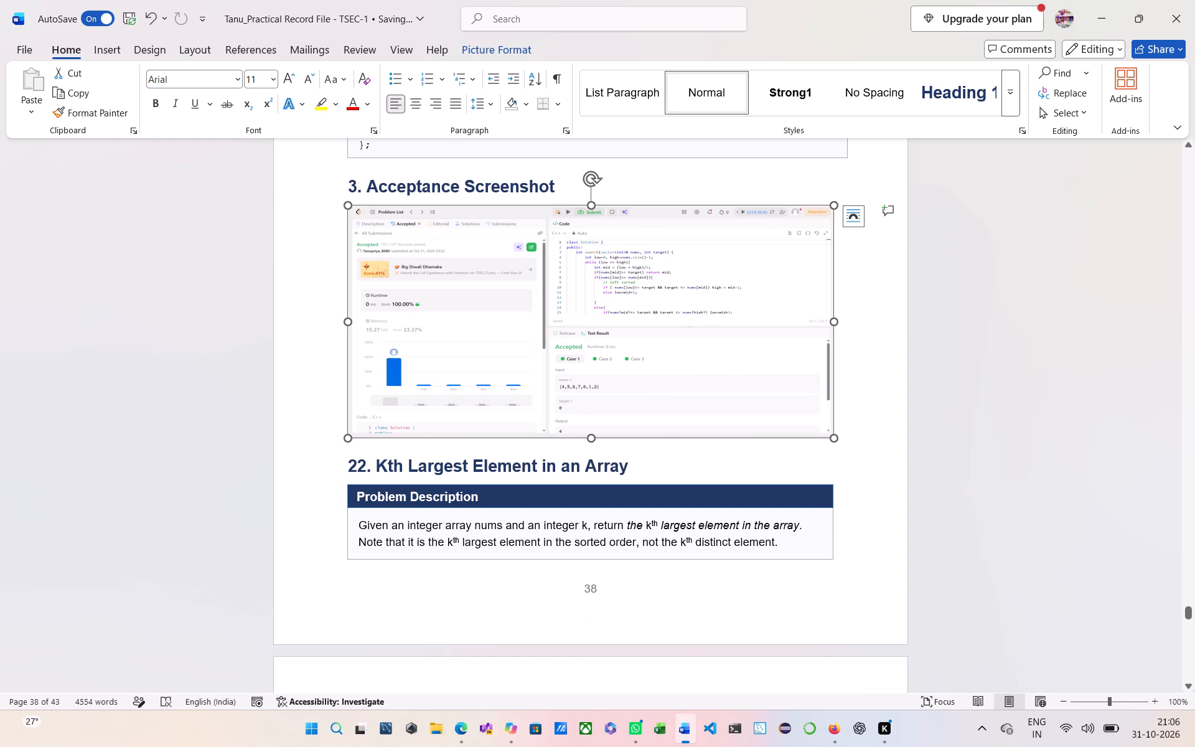
pyautogui.keyDown('alt'); pyautogui.click(589, 438); pyautogui.keyUp('alt')
# Delete the blank lines between the constraints list and the "2. Source Code" heading in the Kth Largest Element in an Array section.
pyautogui.keyDown('alt'); pyautogui.scroll(-1, 590, 434); pyautogui.keyUp('alt')
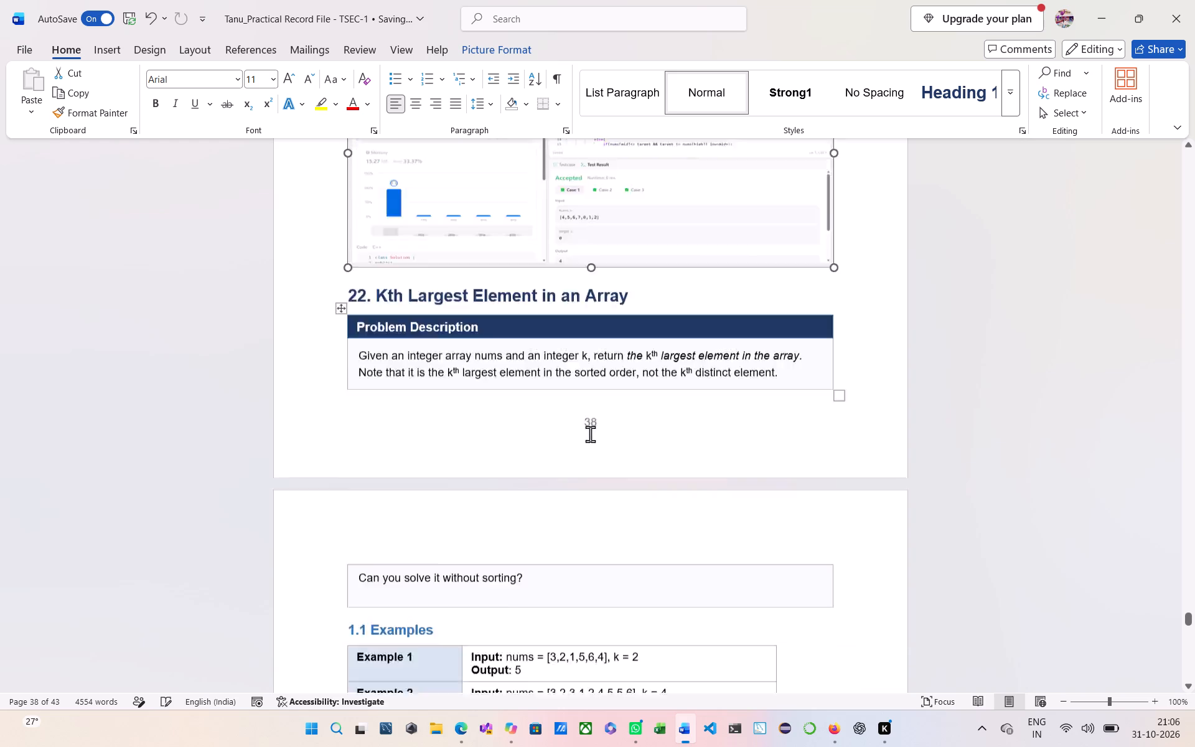
pyautogui.keyDown('alt'); pyautogui.scroll(-2, 590, 434); pyautogui.keyUp('alt')
pyautogui.keyDown('alt'); pyautogui.click(379, 322); pyautogui.keyUp('alt')
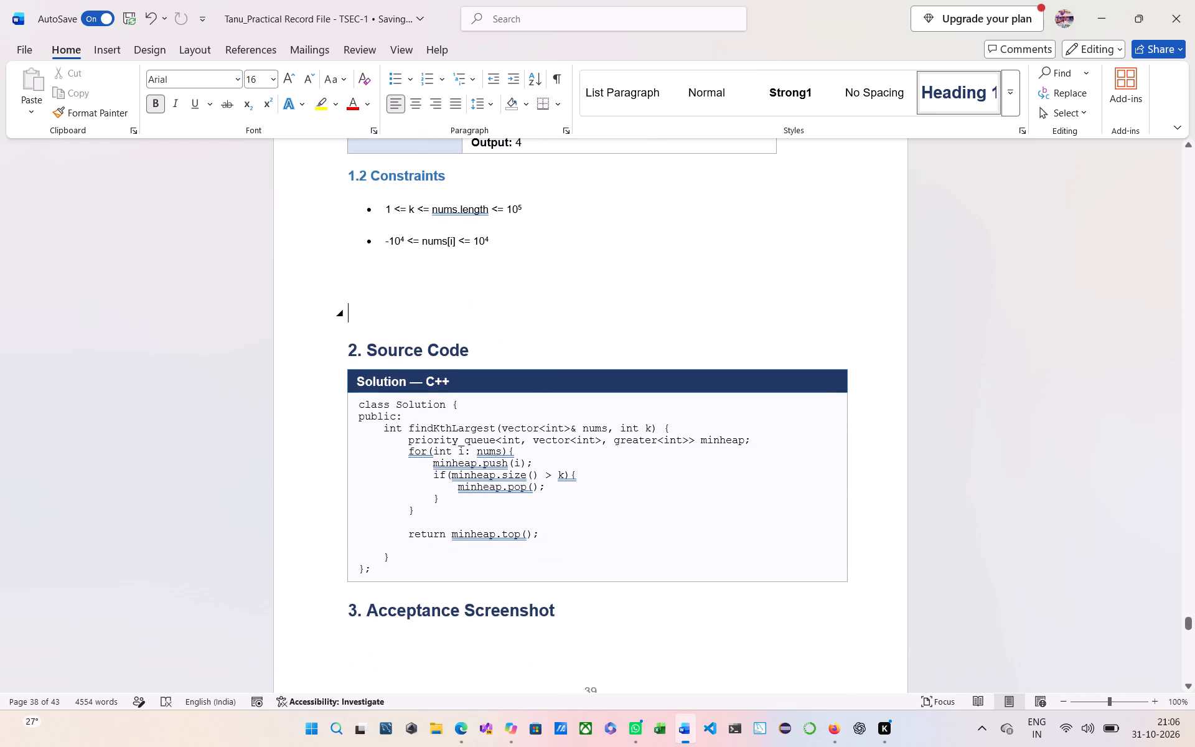
pyautogui.press('BackSpace')
pyautogui.press('BackSpace')
# Delete the blank lines between the Kth Largest Element acceptance screenshot and the "23. Permutations" heading.
pyautogui.keyDown('alt'); pyautogui.scroll(-1, 379, 322); pyautogui.keyUp('alt')
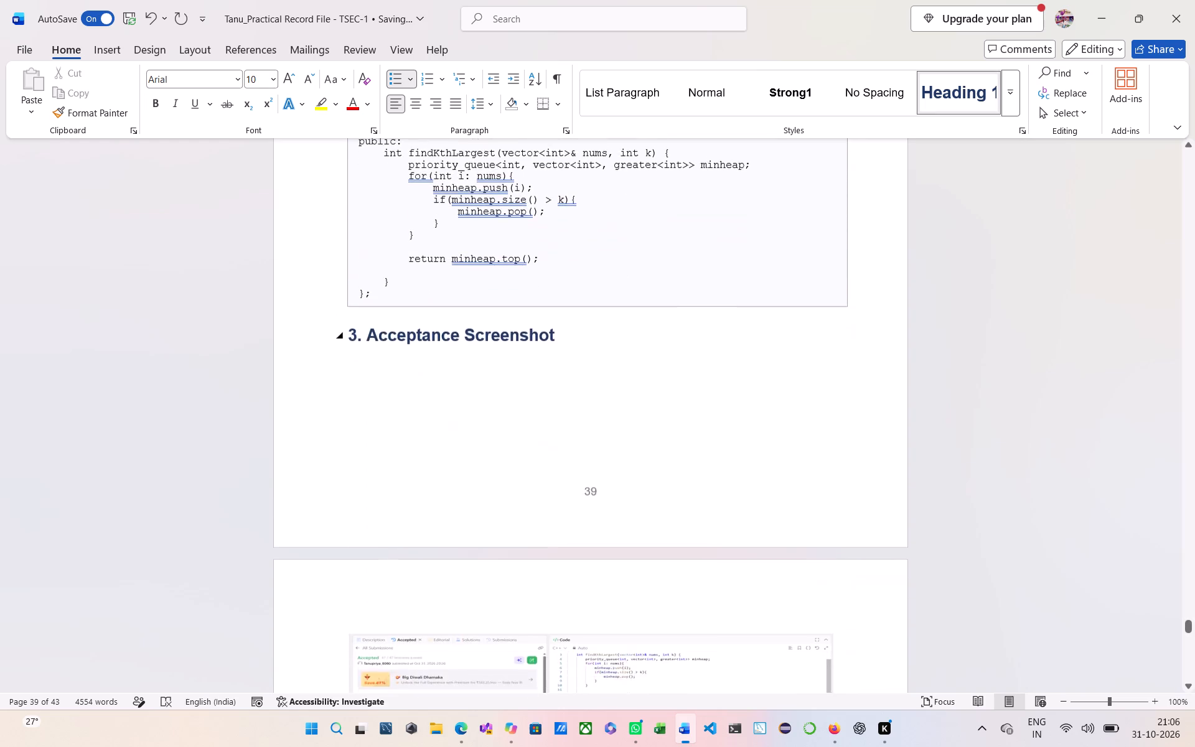
pyautogui.keyDown('alt'); pyautogui.scroll(-3, 379, 322); pyautogui.keyUp('alt')
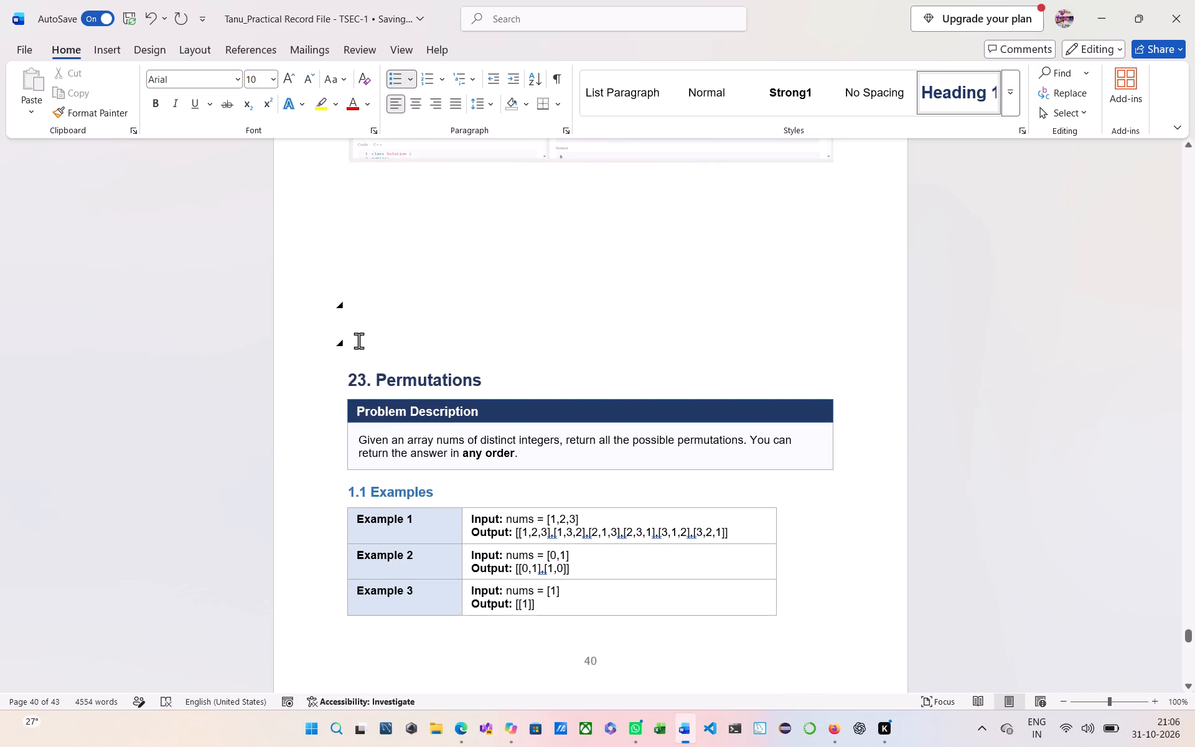
pyautogui.keyDown('alt'); pyautogui.click(356, 360); pyautogui.keyUp('alt')
pyautogui.press('BackSpace')
pyautogui.press('BackSpace')
pyautogui.press('BackSpace')
pyautogui.press('BackSpace')
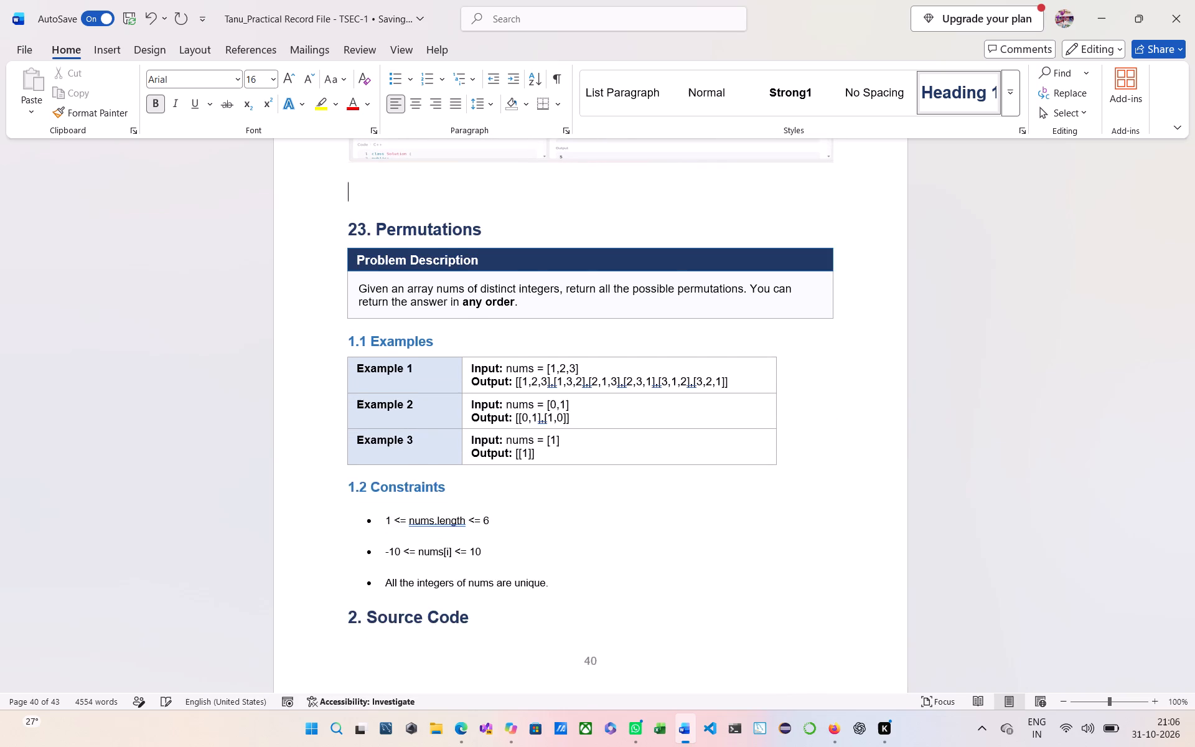
pyautogui.press('BackSpace')
# Check the page layout of the Permutations and Coin Change sections through the end of the document.
pyautogui.keyDown('alt'); pyautogui.scroll(-4, 356, 360); pyautogui.keyUp('alt')
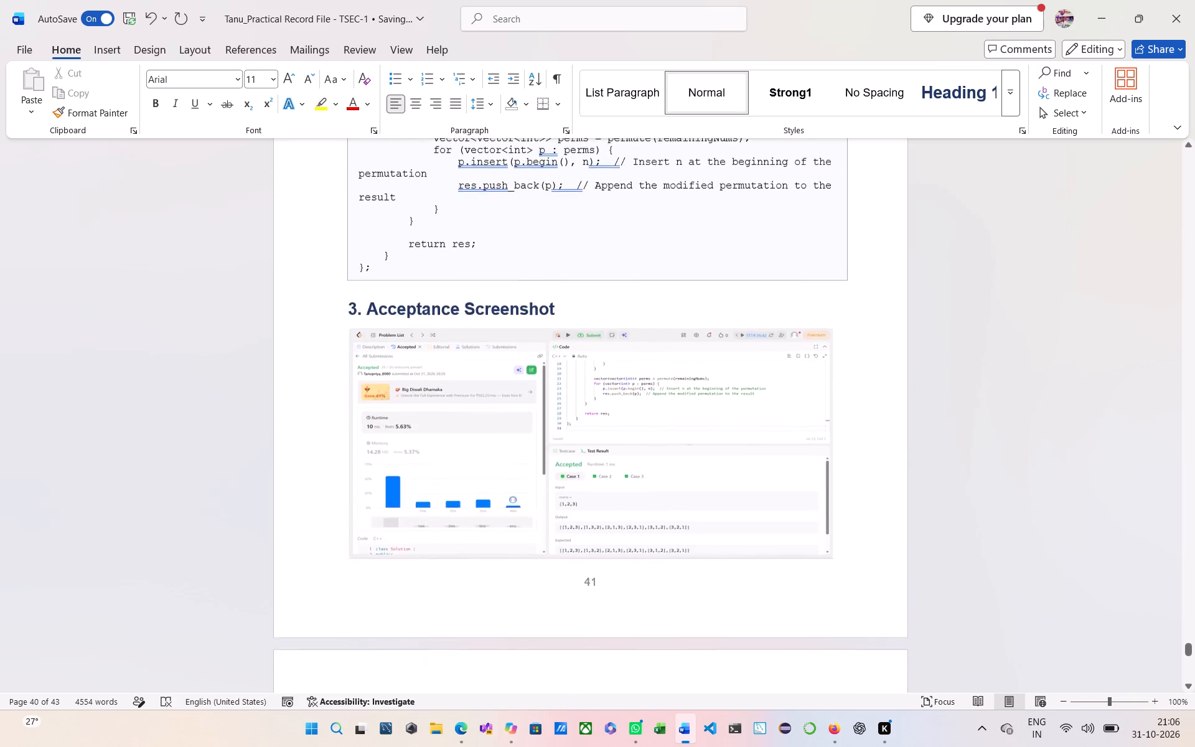
pyautogui.keyDown('alt'); pyautogui.scroll(-5, 356, 360); pyautogui.keyUp('alt')
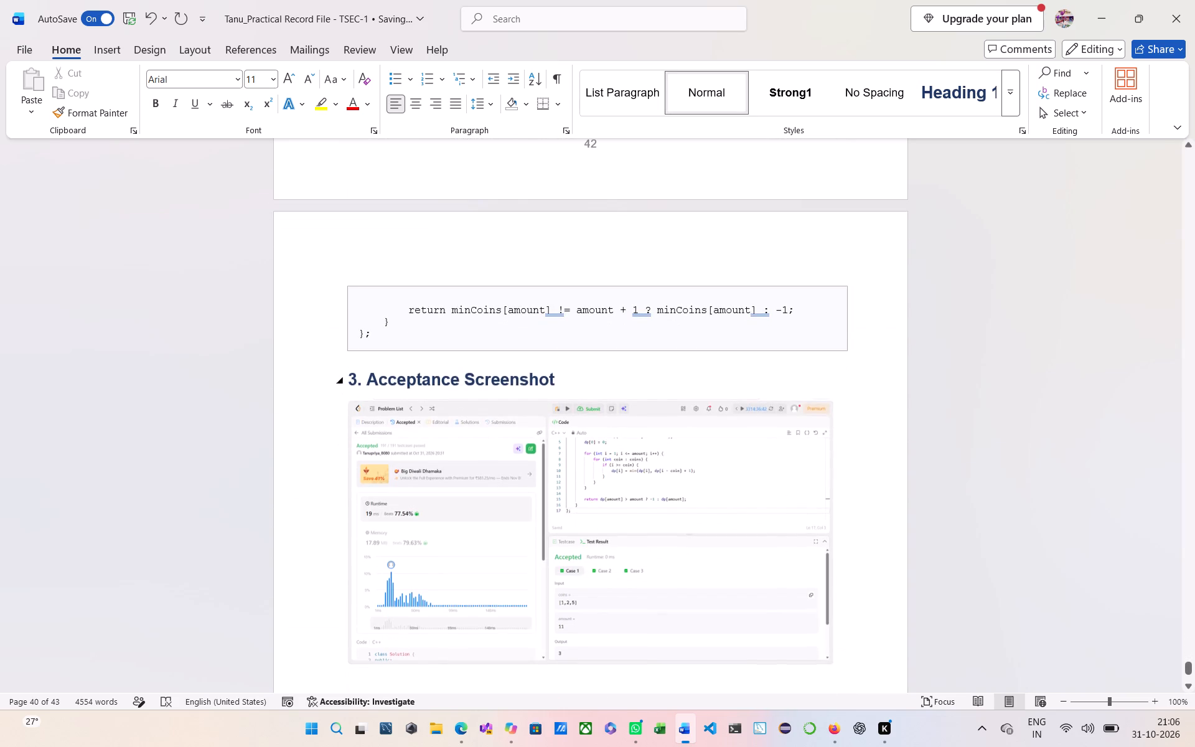
pyautogui.keyDown('alt'); pyautogui.scroll(-1, 356, 360); pyautogui.keyUp('alt')
pyautogui.keyDown('alt'); pyautogui.hscroll(2, 356, 360); pyautogui.keyUp('alt')
pyautogui.keyDown('alt'); pyautogui.scroll(4, 356, 360); pyautogui.keyUp('alt')
pyautogui.keyDown('alt'); pyautogui.scroll(-1, 356, 360); pyautogui.keyUp('alt')
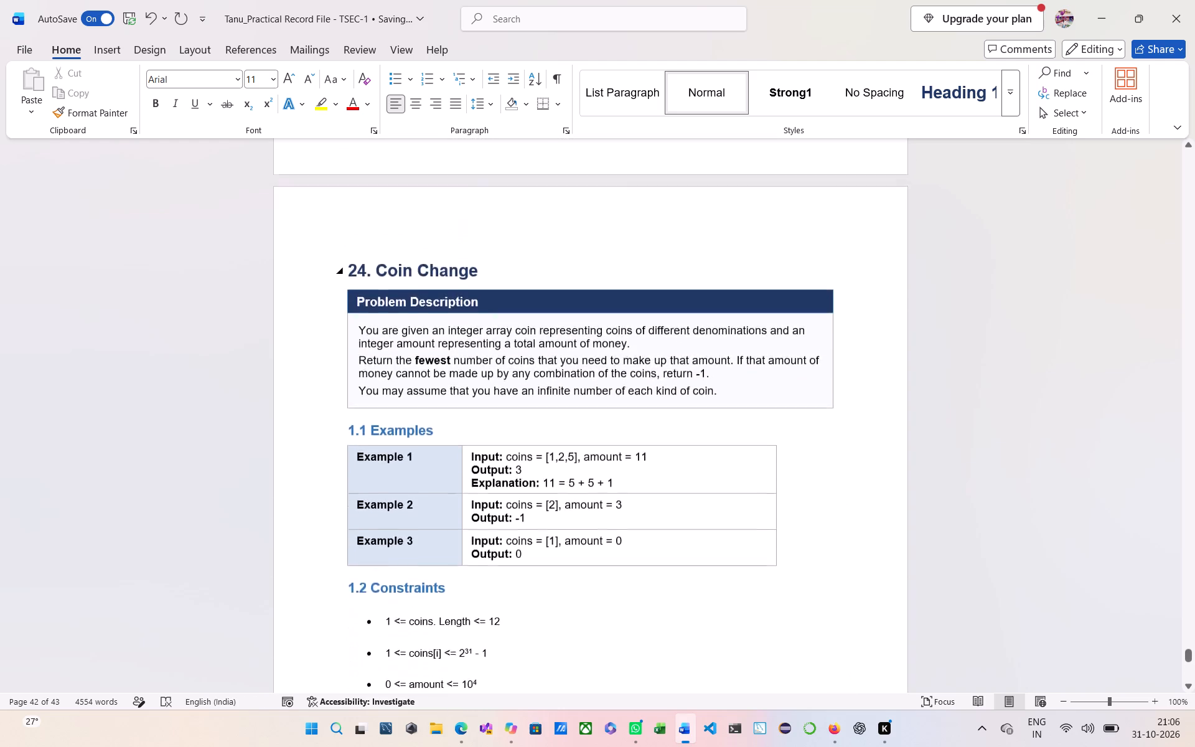
pyautogui.keyDown('alt'); pyautogui.scroll(-1, 356, 360); pyautogui.keyUp('alt')
pyautogui.keyDown('alt'); pyautogui.scroll(2, 356, 360); pyautogui.keyUp('alt')
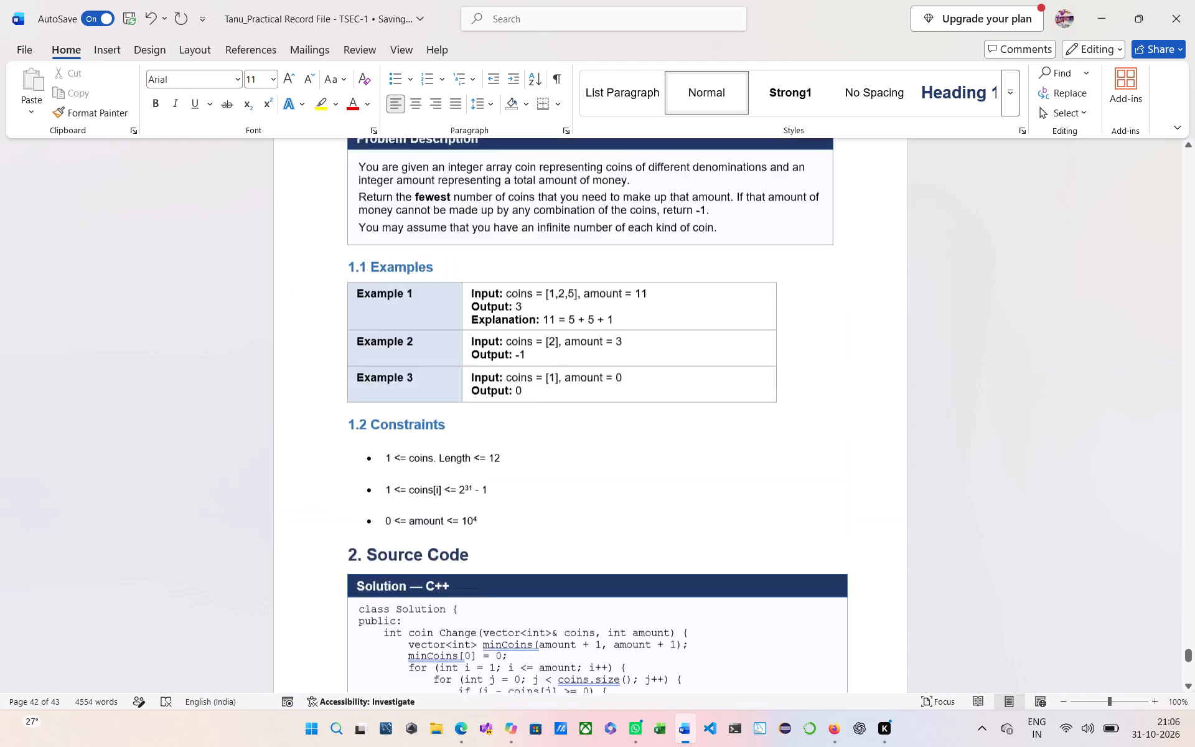
pyautogui.keyDown('alt'); pyautogui.scroll(1, 356, 360); pyautogui.keyUp('alt')
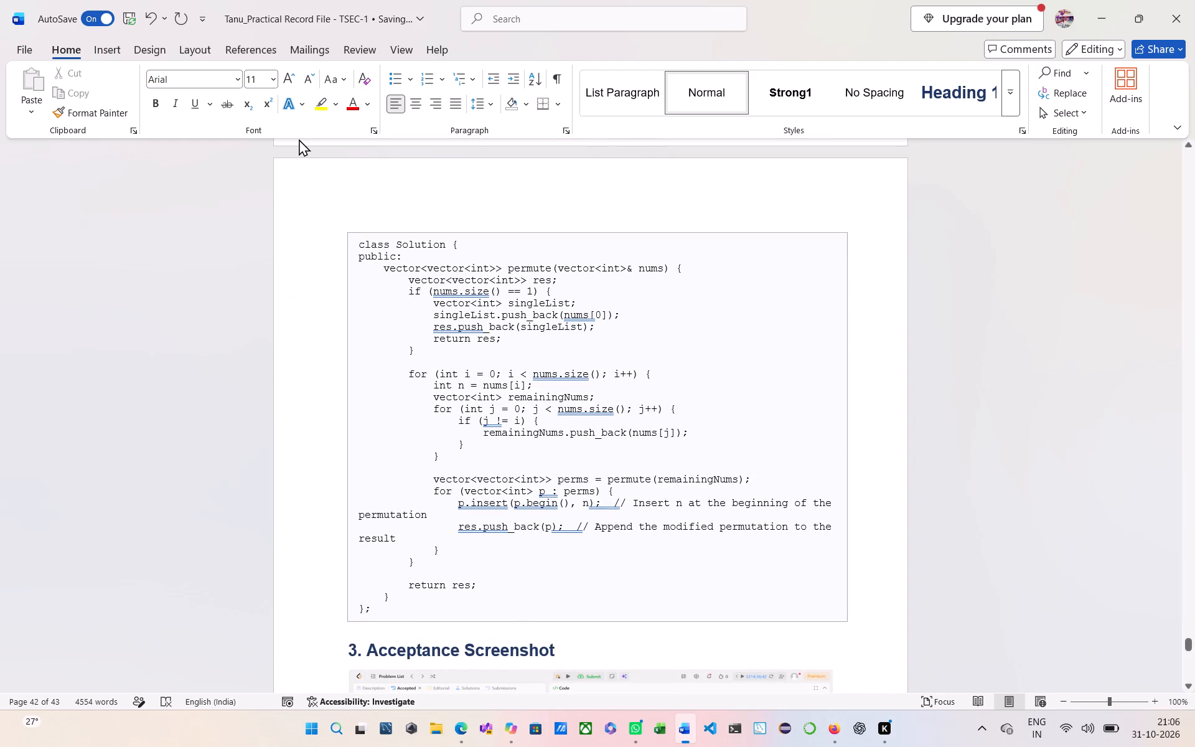
# Close the practical record file.
pyautogui.keyDown('alt'); pyautogui.click(1184, 17); pyautogui.keyUp('alt')
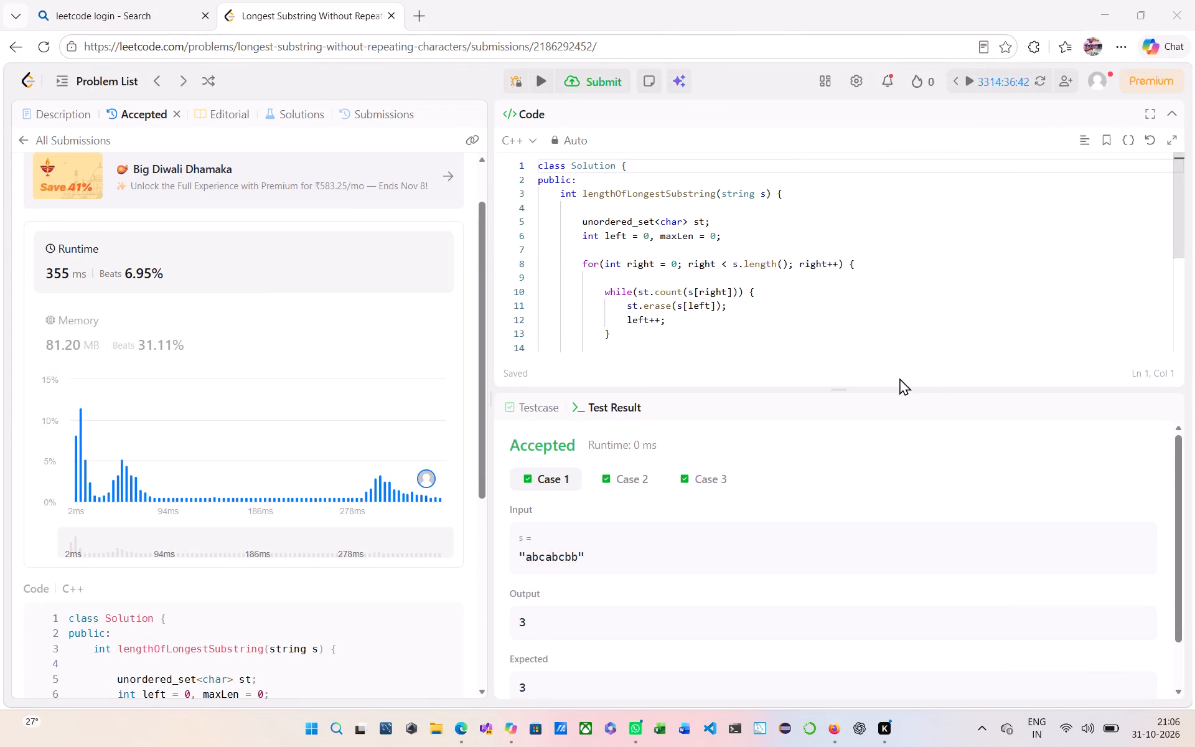
pyautogui.keyDown('alt'); pyautogui.scroll(-3, 899, 378); pyautogui.keyUp('alt')
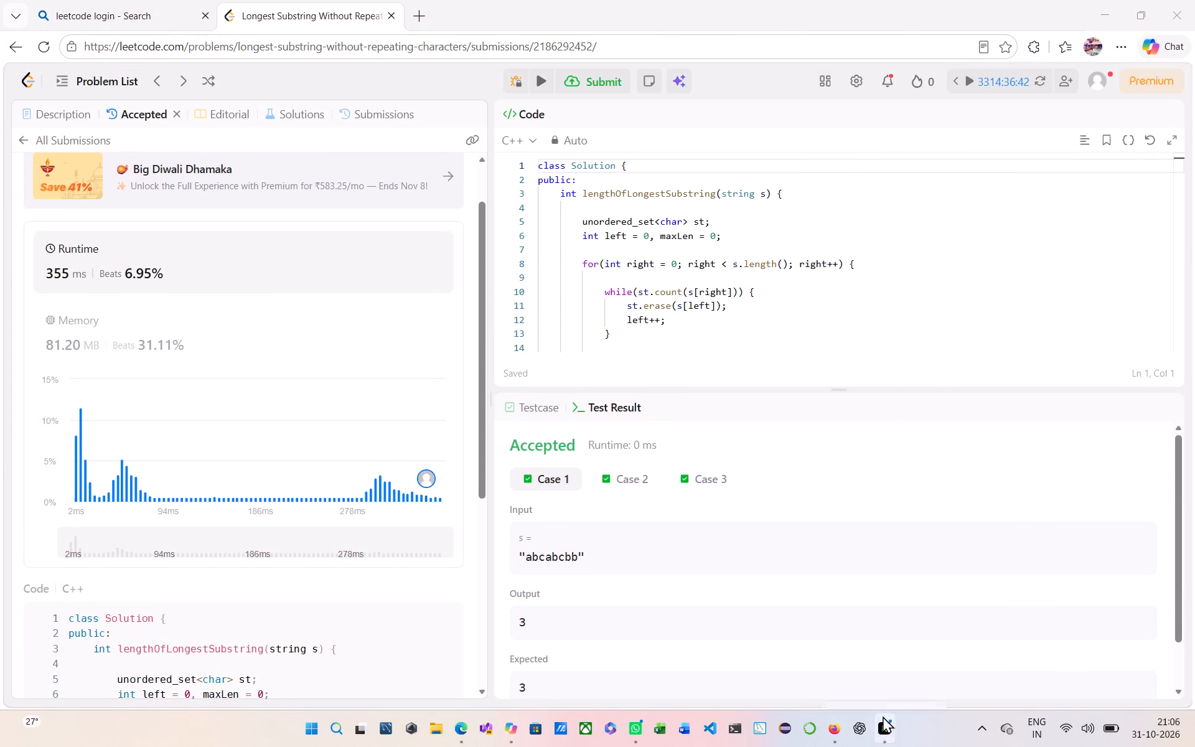
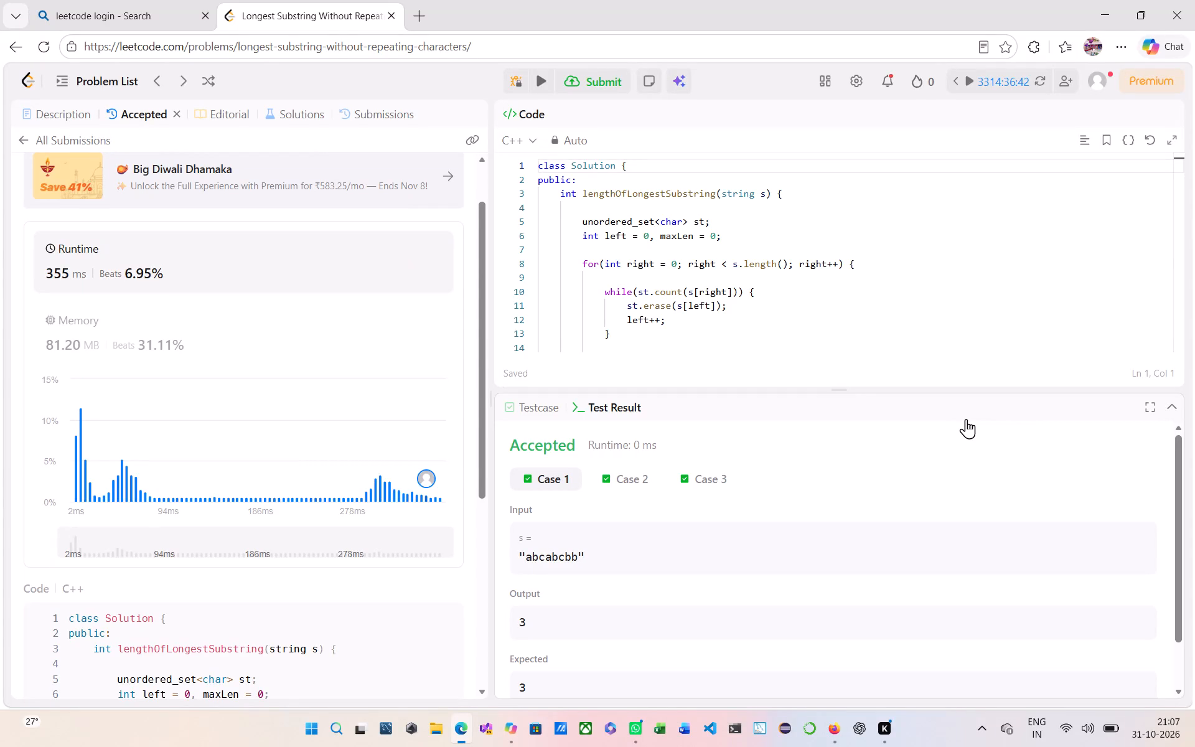
# Open problem 19, Remove Nth Node From End of List, from the problem list, then run and submit its existing C++ solution.
pyautogui.keyDown('alt'); pyautogui.click(5, 54); pyautogui.keyUp('alt')
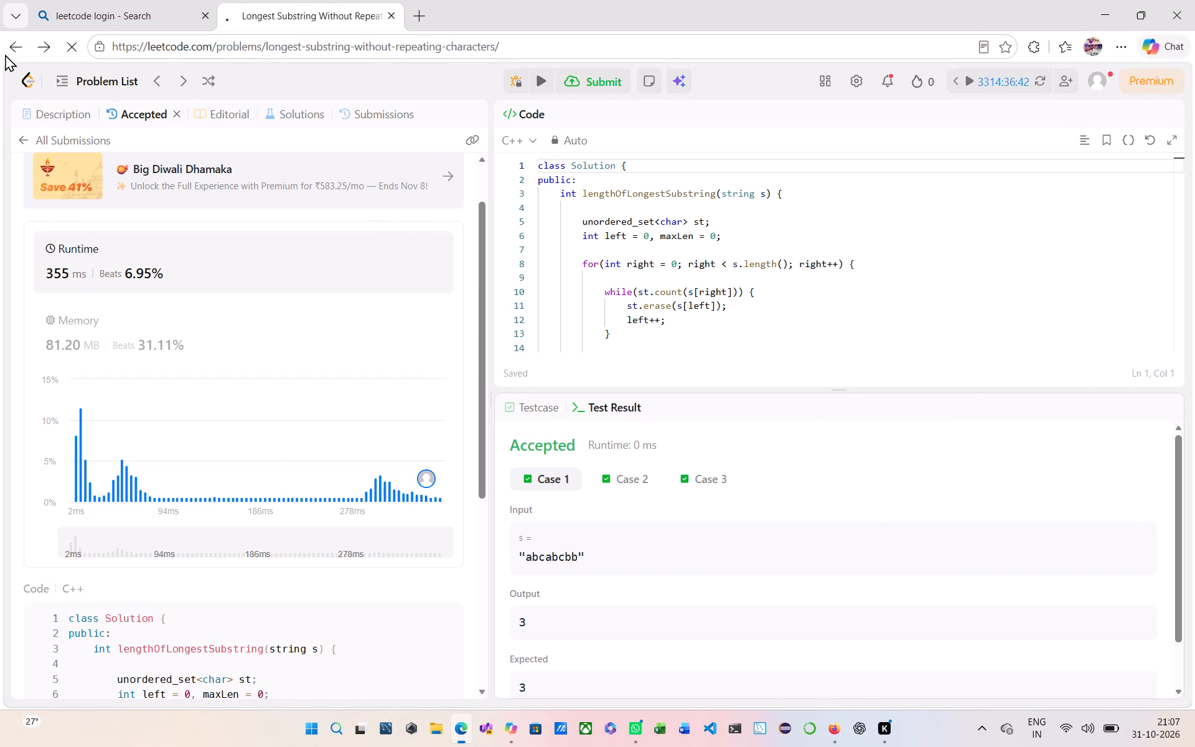
pyautogui.keyDown('alt'); pyautogui.scroll(-3, 364, 599); pyautogui.keyUp('alt')
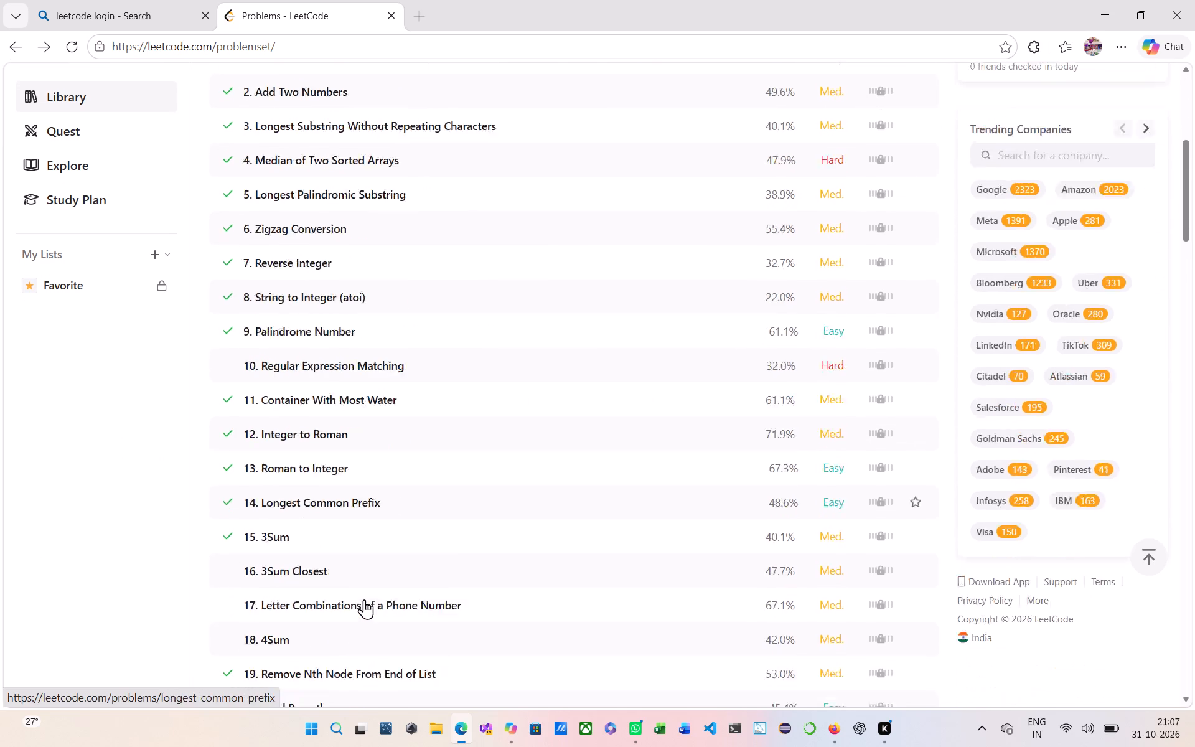
pyautogui.keyDown('alt'); pyautogui.scroll(-4, 364, 599); pyautogui.keyUp('alt')
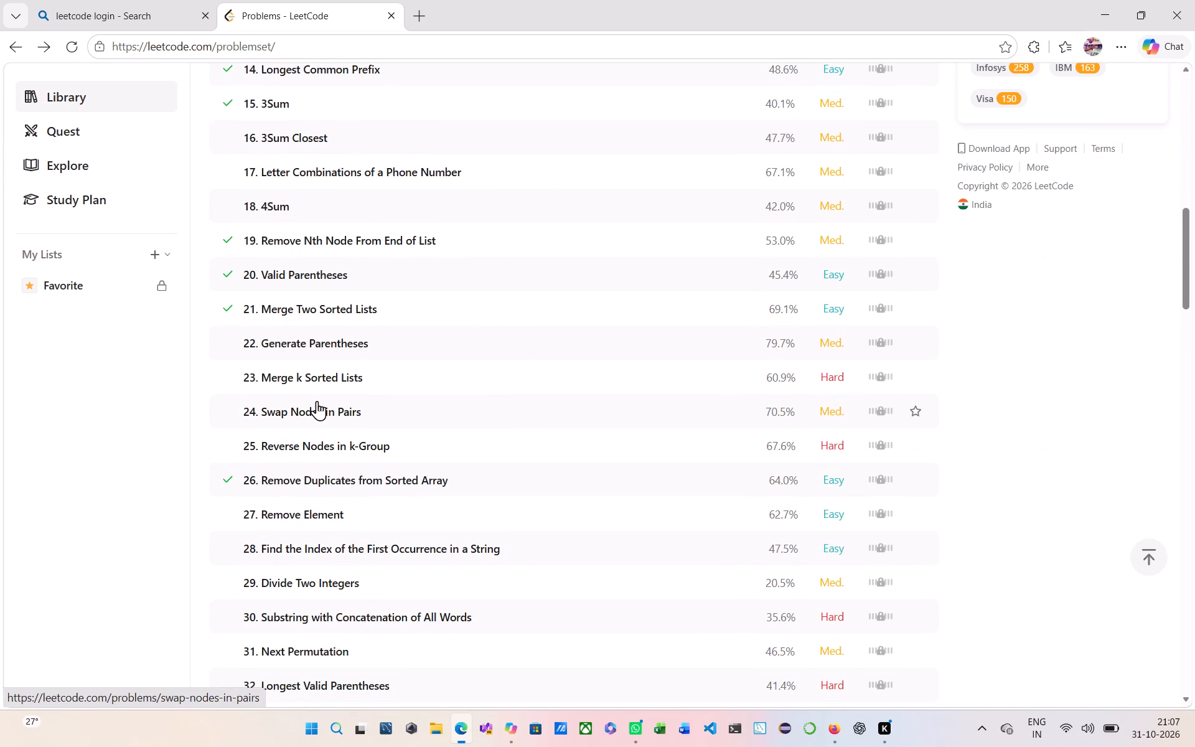
pyautogui.keyDown('alt'); pyautogui.doubleClick(269, 243); pyautogui.keyUp('alt')
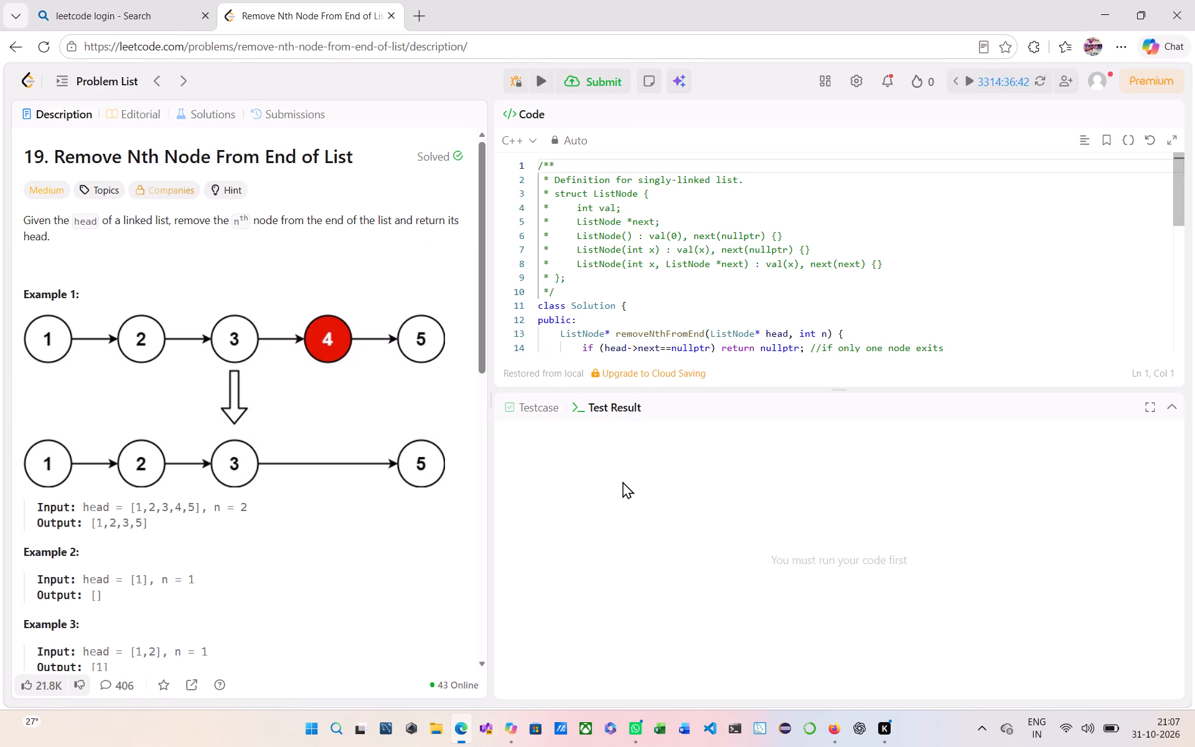
pyautogui.keyDown('alt'); pyautogui.click(546, 83); pyautogui.keyUp('alt')
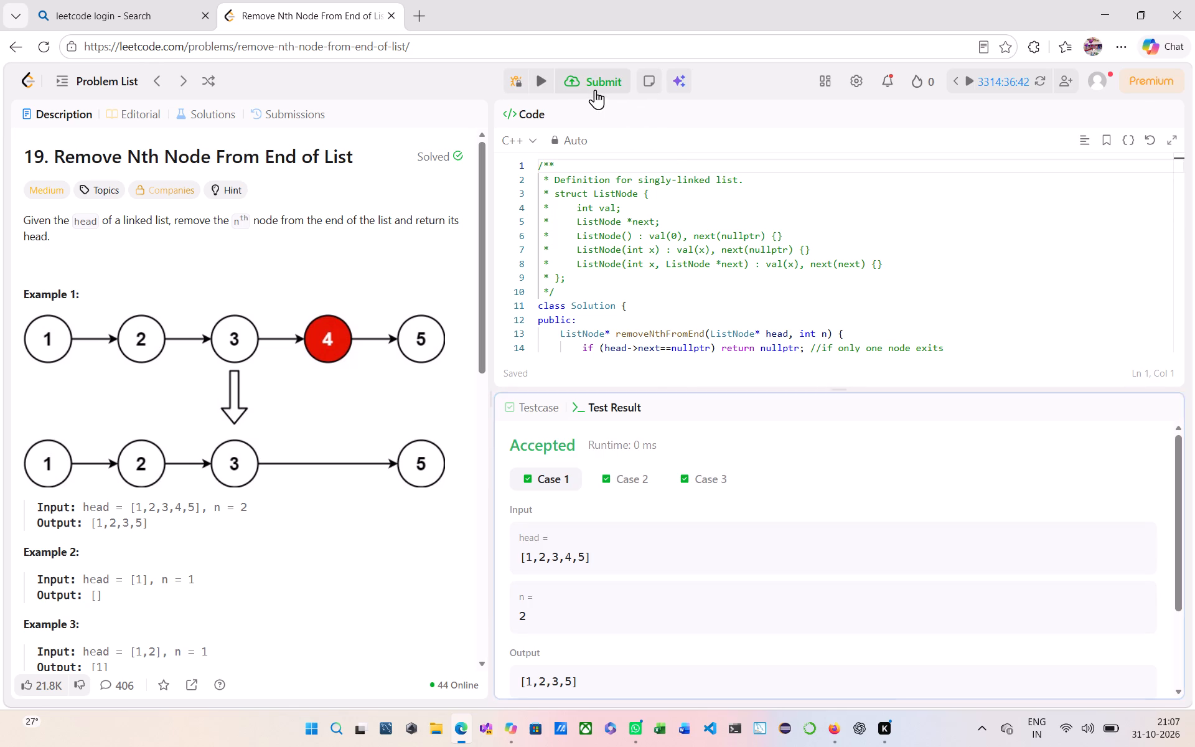
pyautogui.keyDown('alt'); pyautogui.click(594, 88); pyautogui.keyUp('alt')
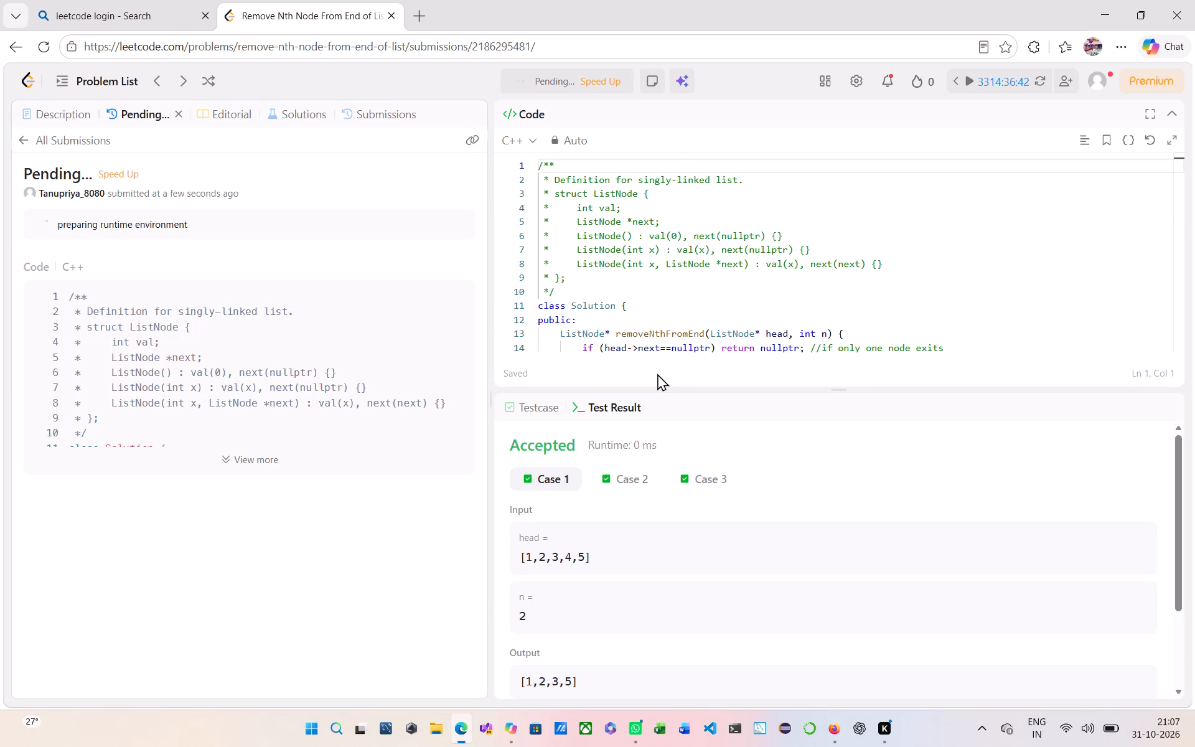
pyautogui.keyDown('alt'); pyautogui.scroll(-2, 677, 504); pyautogui.keyUp('alt')
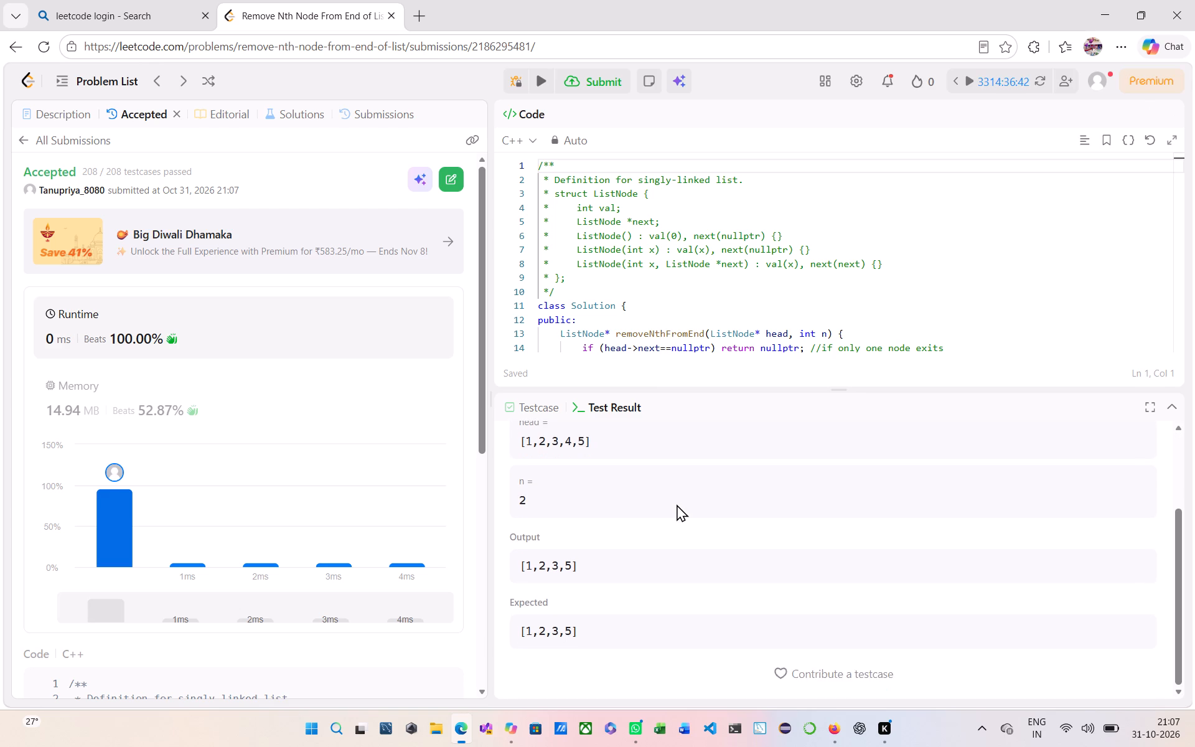
pyautogui.keyDown('alt'); pyautogui.scroll(-2, 677, 504); pyautogui.keyUp('alt')
pyautogui.keyDown('alt'); pyautogui.scroll(3, 677, 504); pyautogui.keyUp('alt')
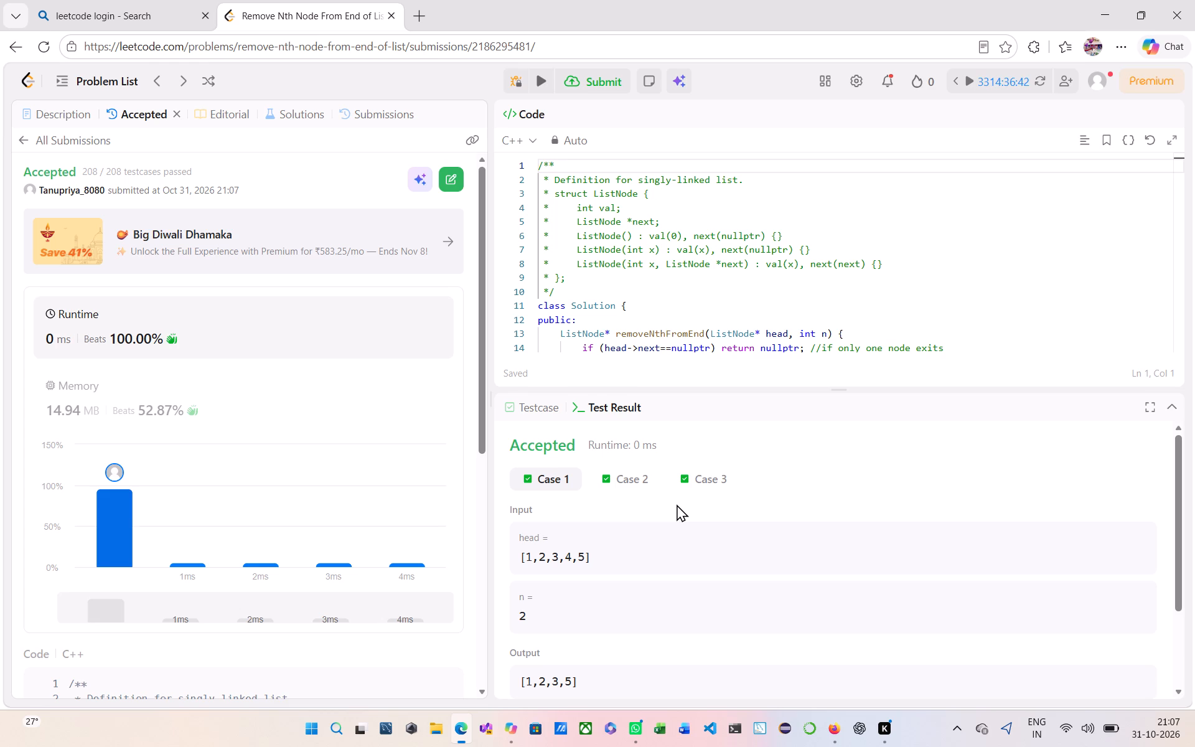
pyautogui.keyDown('alt'); pyautogui.scroll(5, 677, 504); pyautogui.keyUp('alt')
# Open problem 42, Trapping Rain Water, from the problem list, run its existing C++ solution and submit it twice.
pyautogui.keyDown('alt'); pyautogui.click(18, 58); pyautogui.keyUp('alt')
pyautogui.keyDown('alt'); pyautogui.scroll(-2, 421, 436); pyautogui.keyUp('alt')
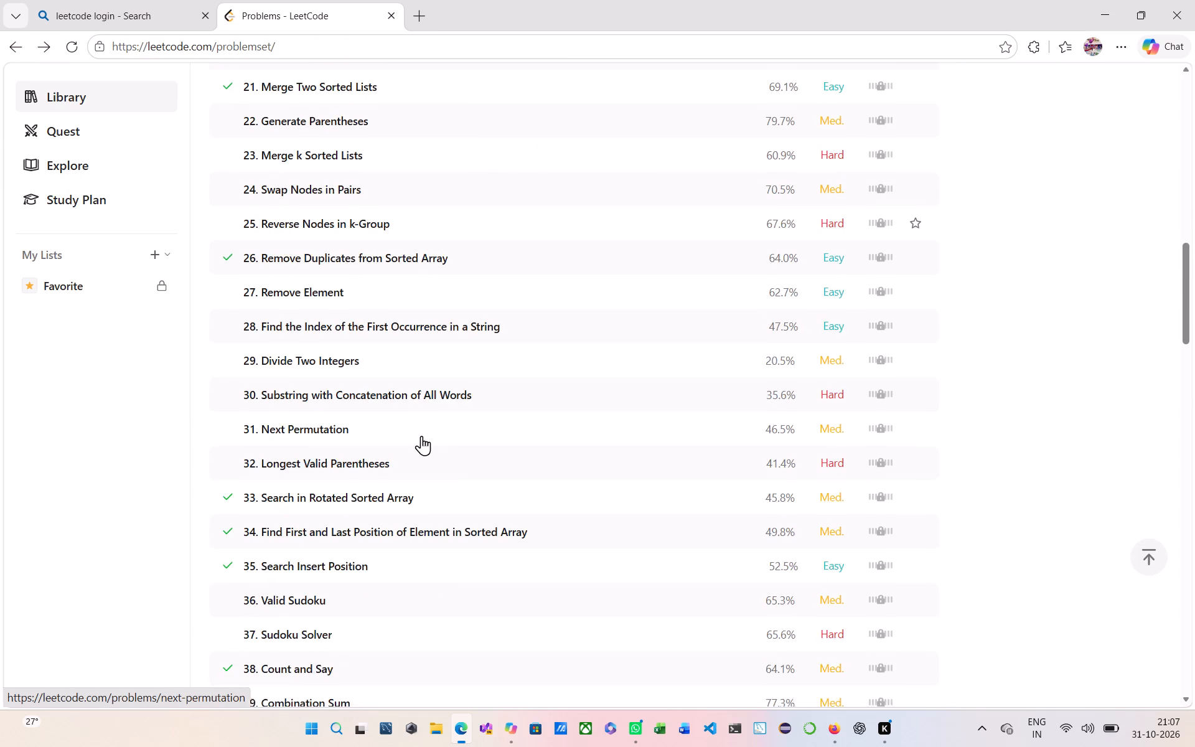
pyautogui.keyDown('alt'); pyautogui.scroll(-3, 421, 436); pyautogui.keyUp('alt')
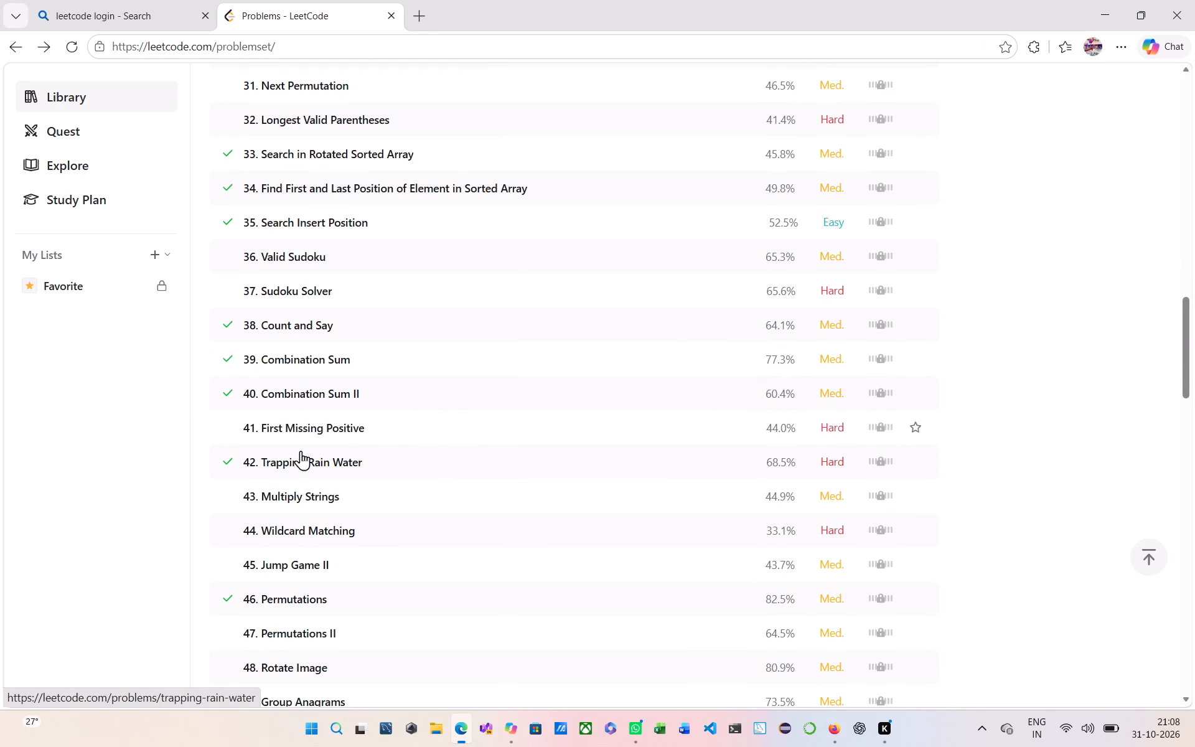
pyautogui.keyDown('alt'); pyautogui.doubleClick(284, 463); pyautogui.keyUp('alt')
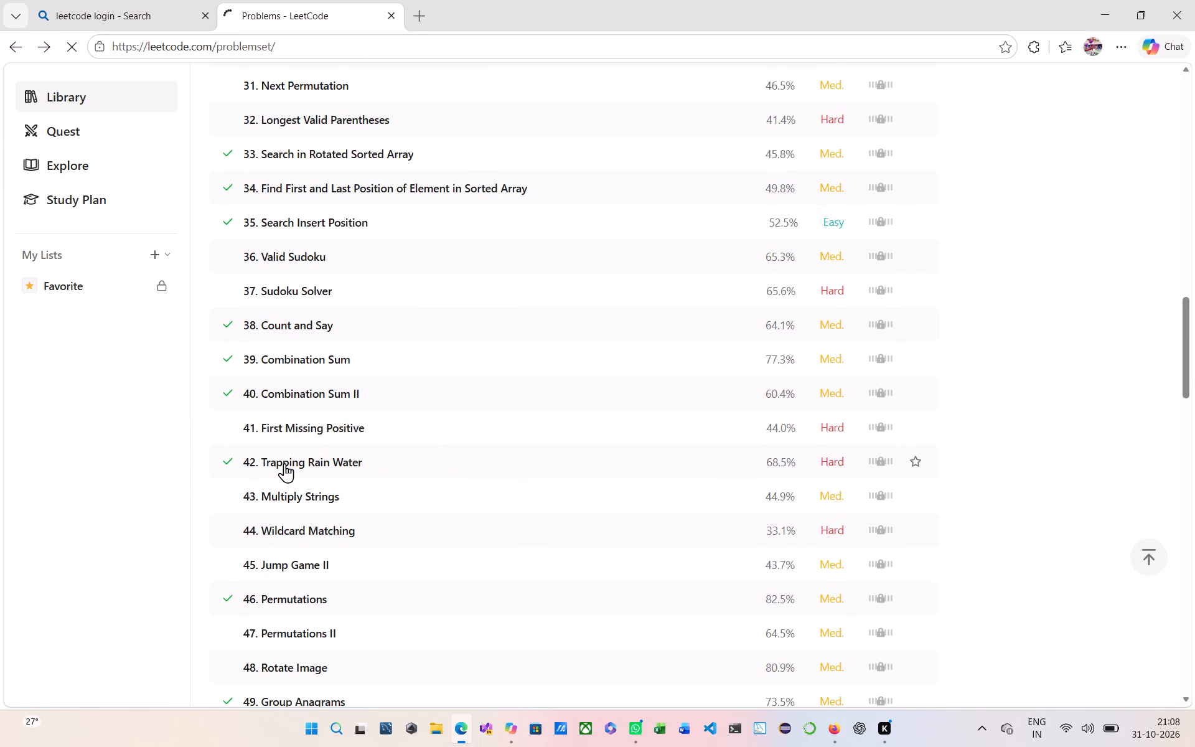
pyautogui.keyDown('alt'); pyautogui.doubleClick(325, 462); pyautogui.keyUp('alt')
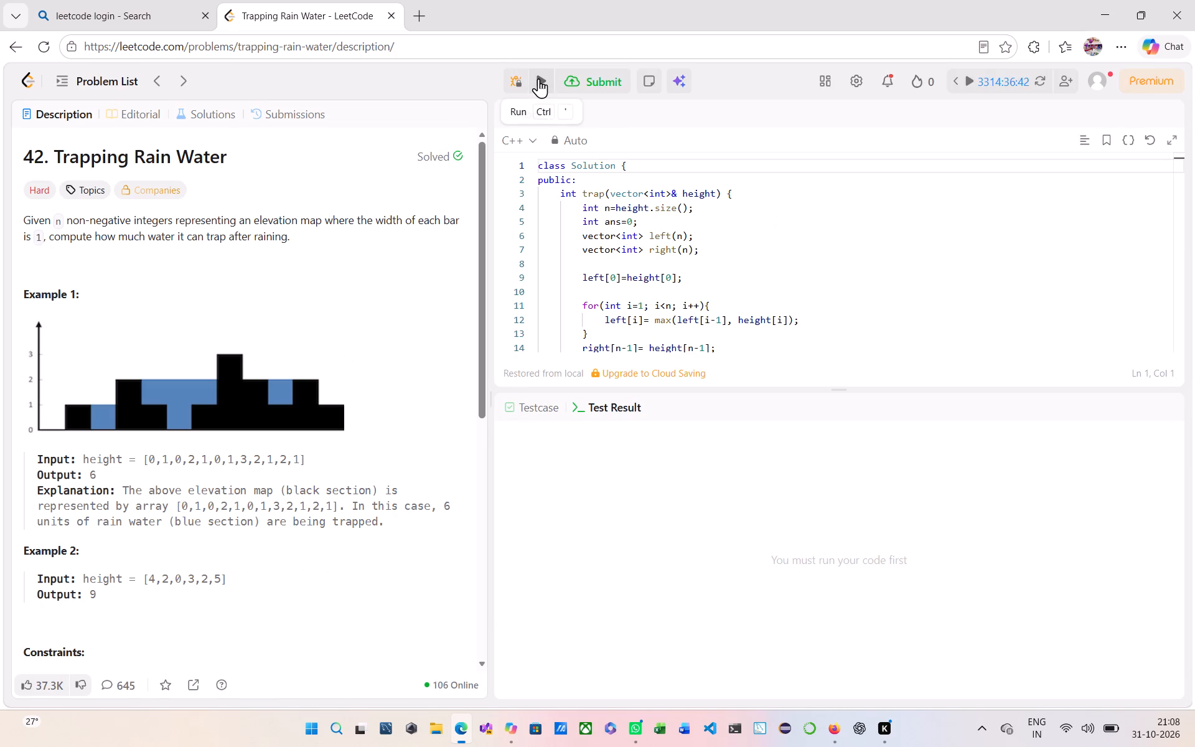
pyautogui.keyDown('alt'); pyautogui.click(538, 78); pyautogui.keyUp('alt')
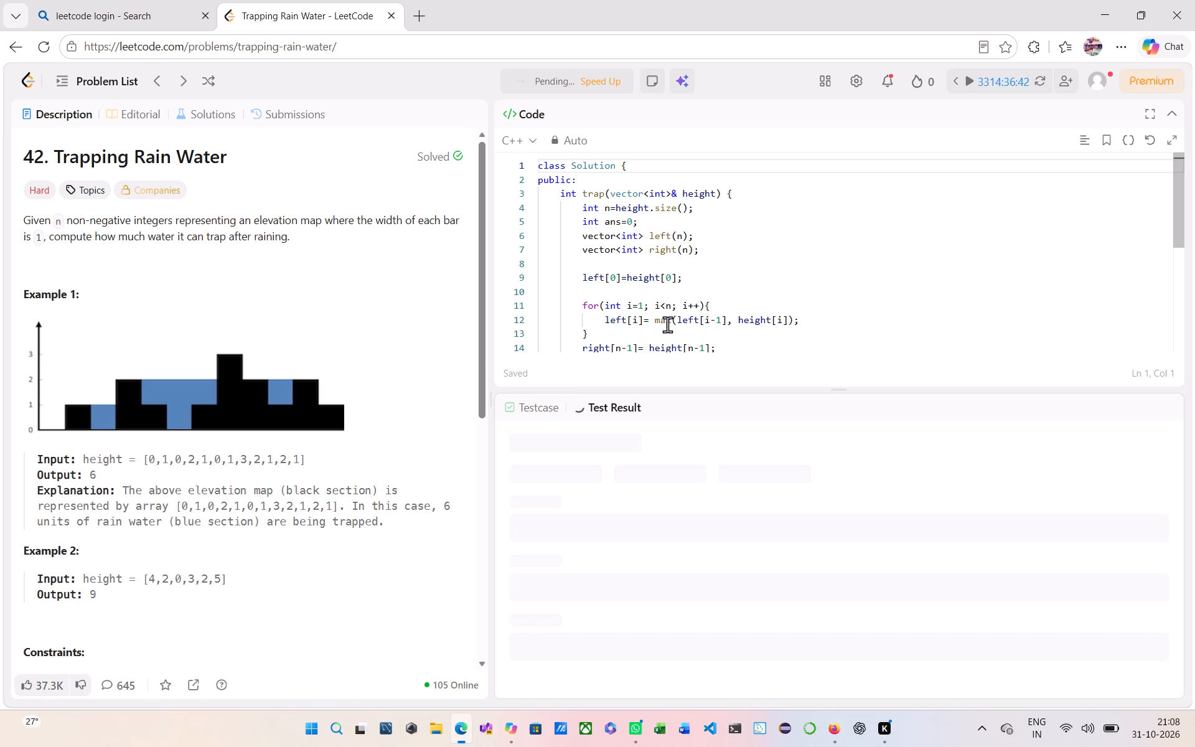
pyautogui.keyDown('alt'); pyautogui.click(581, 80); pyautogui.keyUp('alt')
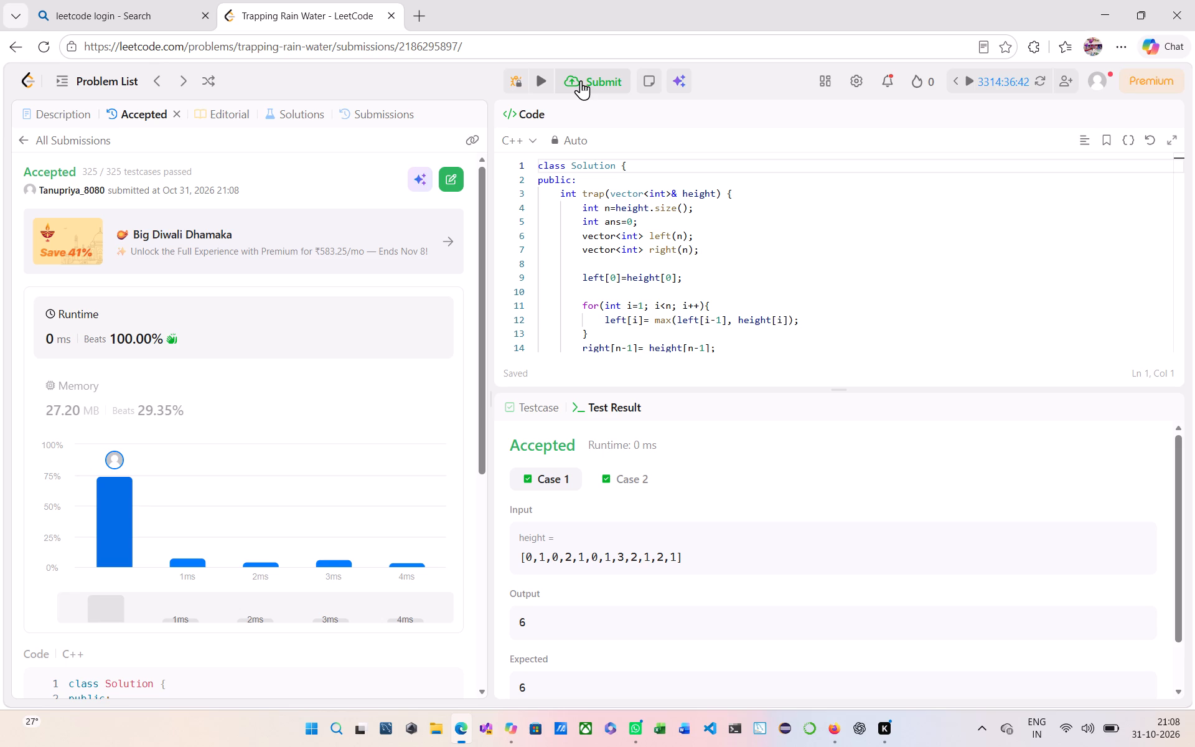
pyautogui.keyDown('alt'); pyautogui.click(581, 80); pyautogui.keyUp('alt')
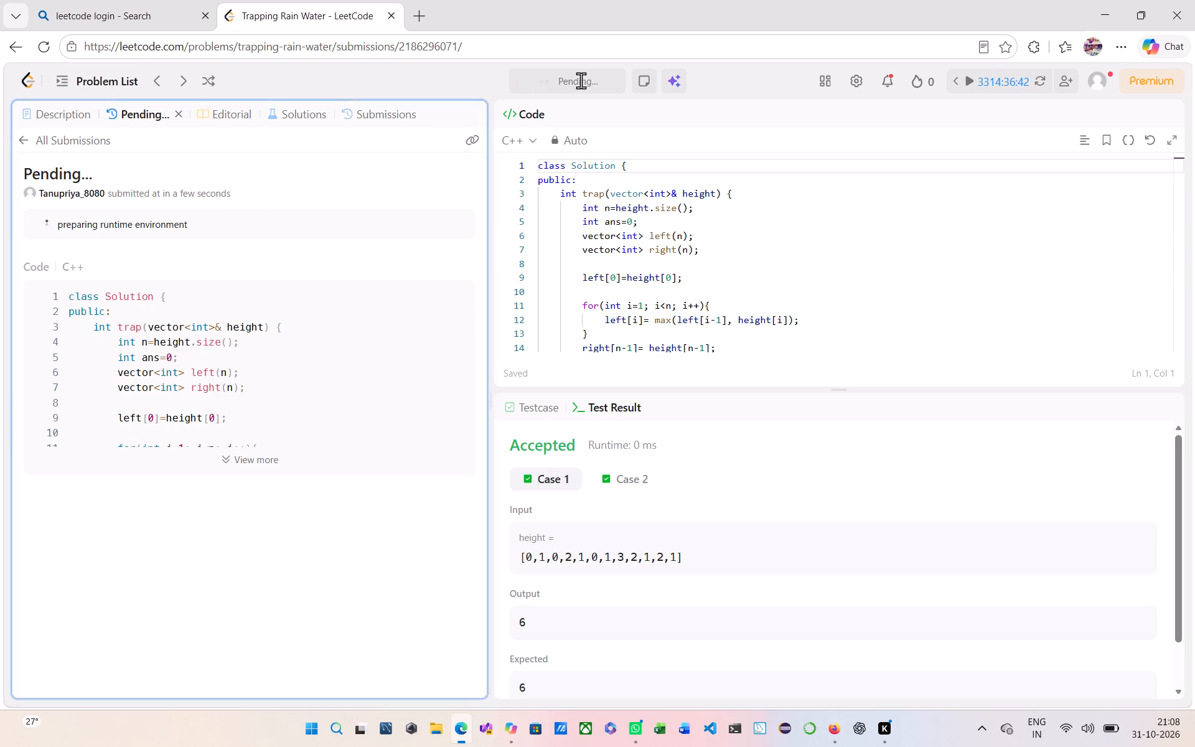
pyautogui.keyDown('alt'); pyautogui.click(1094, 90); pyautogui.keyUp('alt')
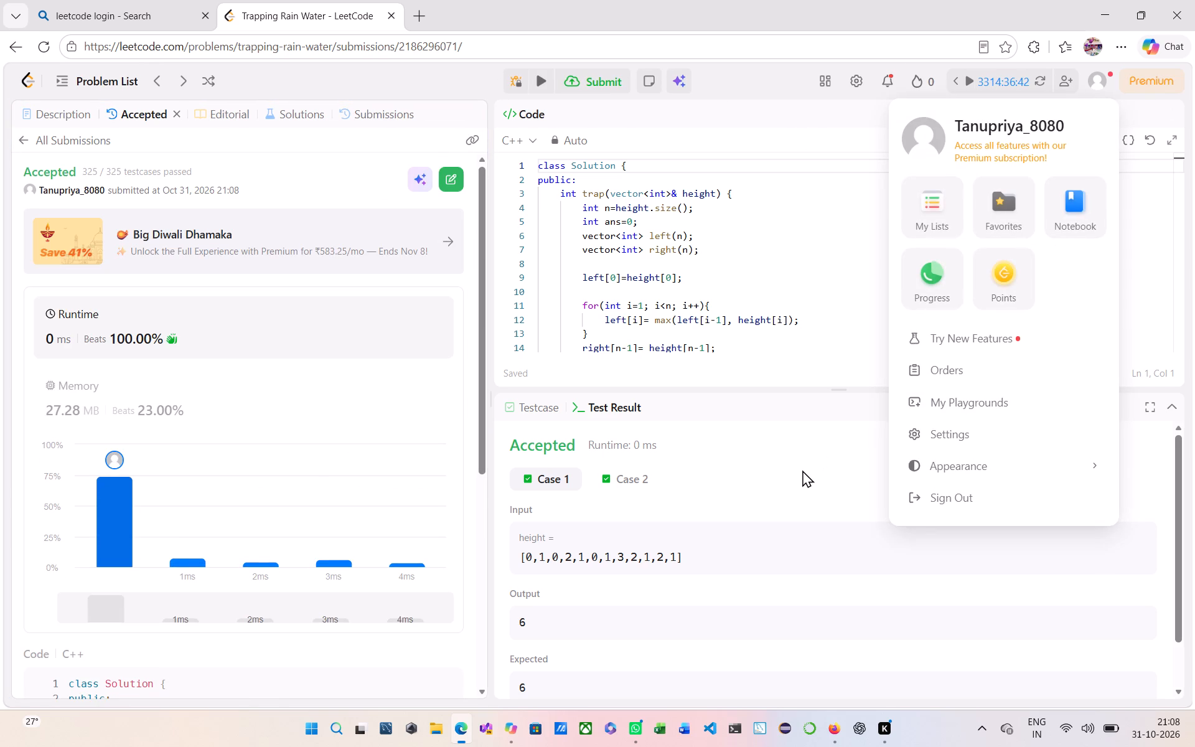
pyautogui.keyDown('alt'); pyautogui.click(802, 470); pyautogui.keyUp('alt')
pyautogui.keyDown('alt'); pyautogui.scroll(-5, 802, 470); pyautogui.keyUp('alt')
pyautogui.keyDown('alt'); pyautogui.scroll(4, 802, 470); pyautogui.keyUp('alt')
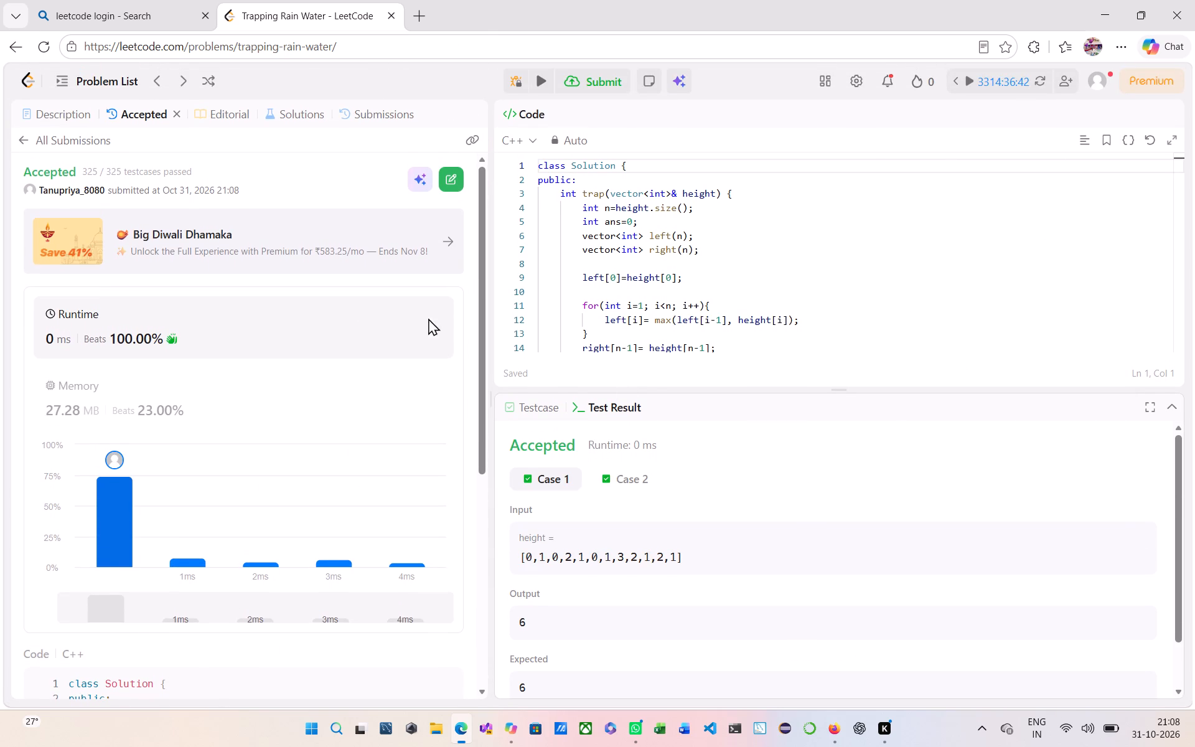
# Open problem 78, Subsets, from the problem list, then run and submit its existing C++ solution.
pyautogui.keyDown('alt'); pyautogui.click(14, 37); pyautogui.keyUp('alt')
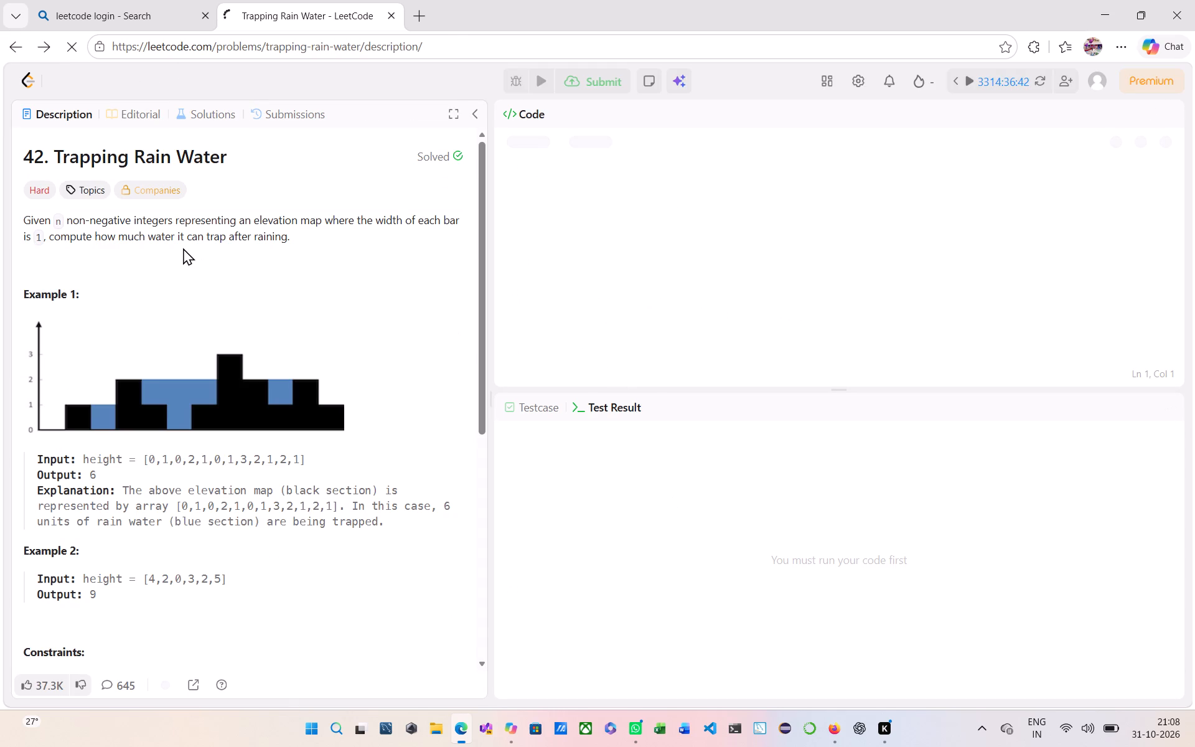
pyautogui.keyDown('alt'); pyautogui.click(14, 54); pyautogui.keyUp('alt')
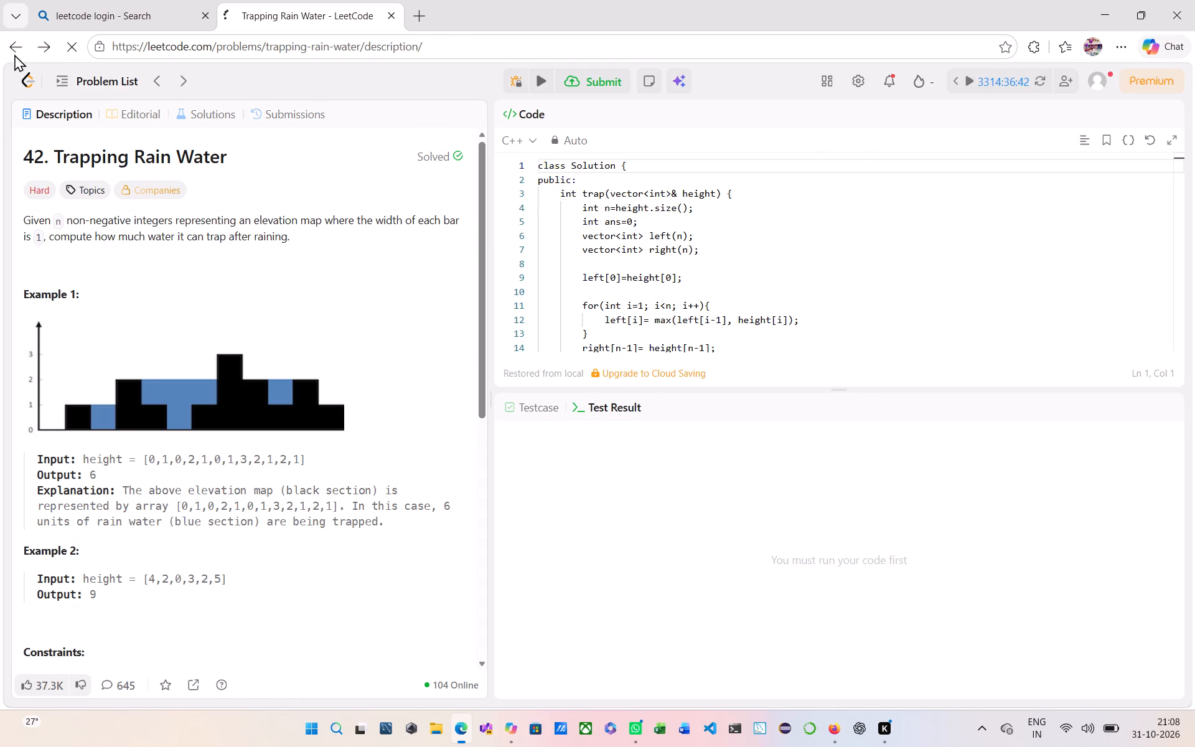
pyautogui.keyDown('alt'); pyautogui.scroll(-4, 583, 453); pyautogui.keyUp('alt')
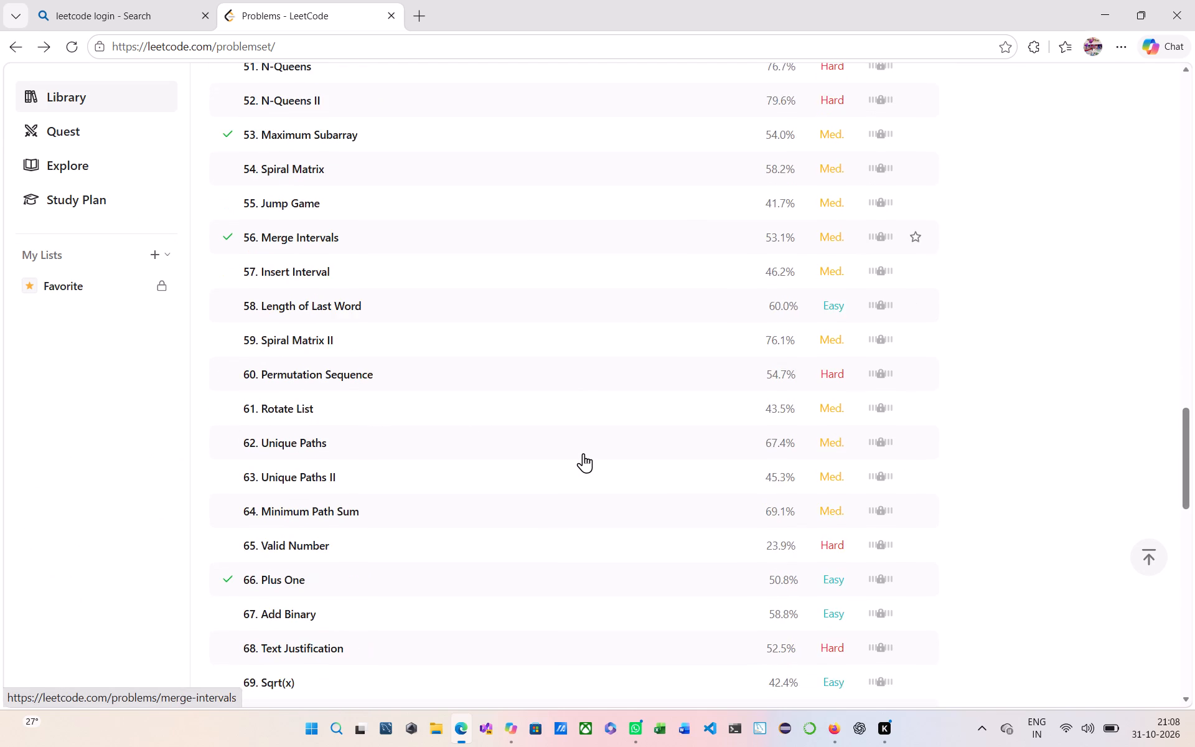
pyautogui.keyDown('alt'); pyautogui.scroll(-7, 583, 453); pyautogui.keyUp('alt')
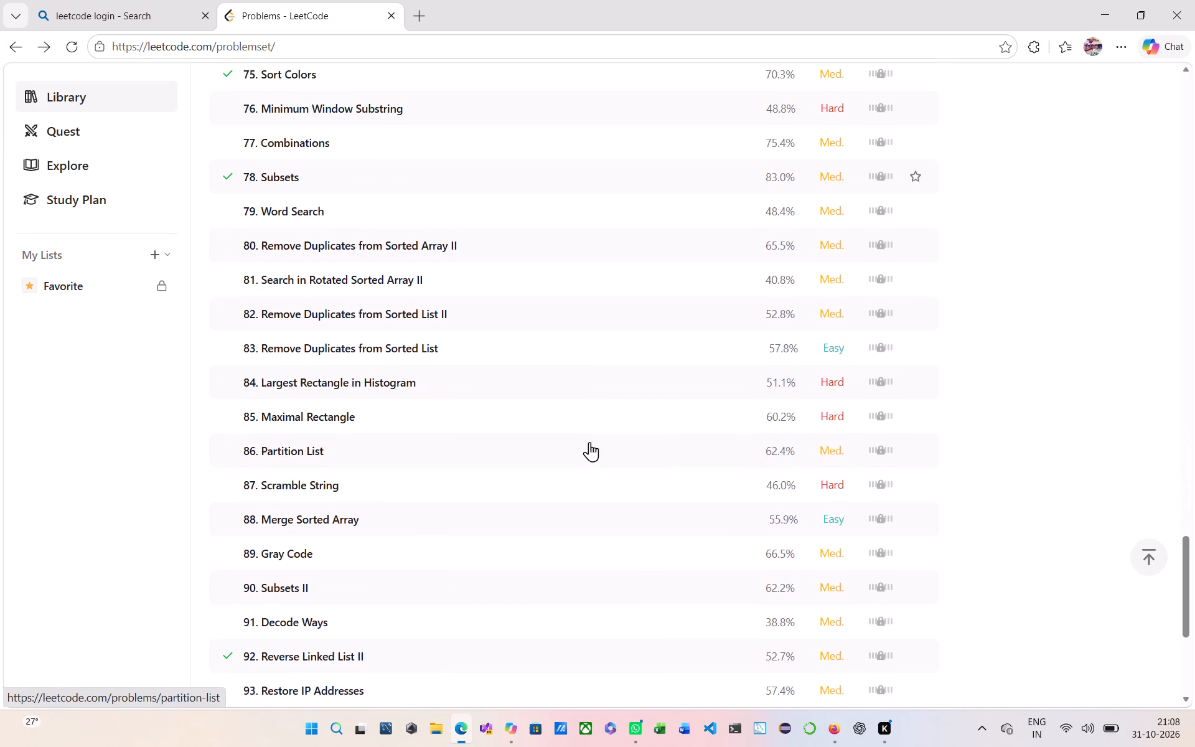
pyautogui.keyDown('alt'); pyautogui.scroll(-2, 589, 442); pyautogui.keyUp('alt')
pyautogui.keyDown('alt'); pyautogui.doubleClick(388, 138); pyautogui.keyUp('alt')
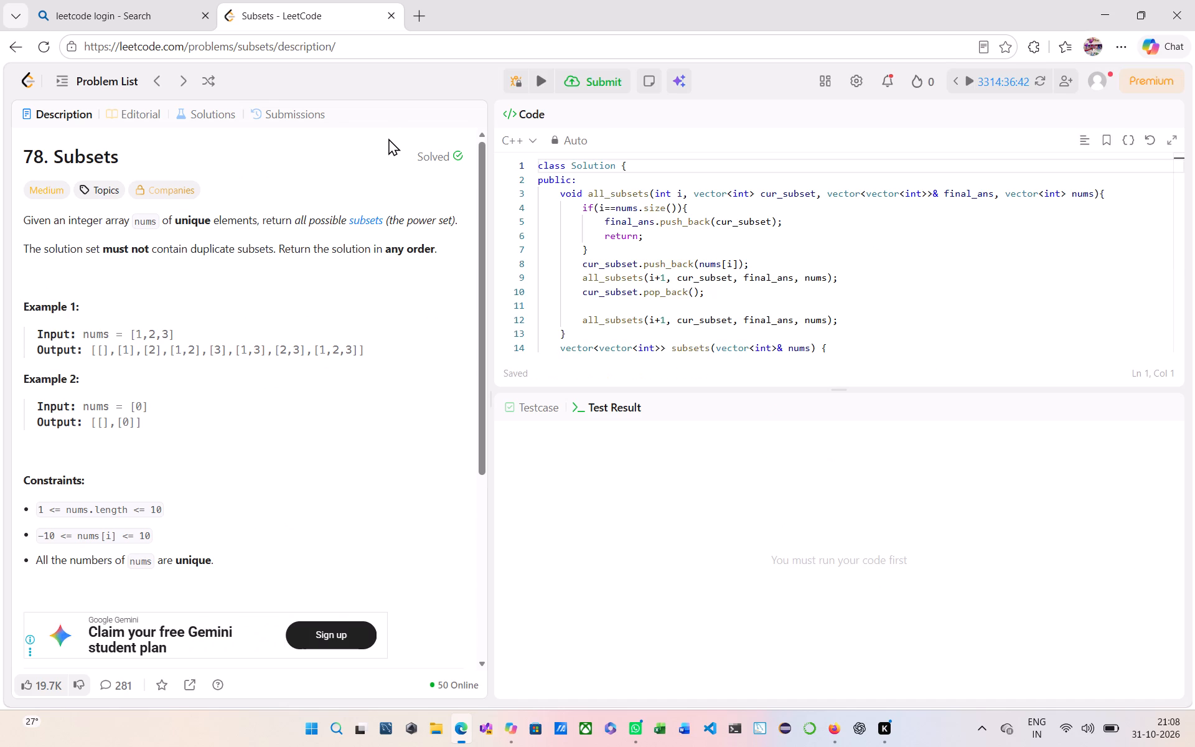
pyautogui.keyDown('alt'); pyautogui.click(540, 85); pyautogui.keyUp('alt')
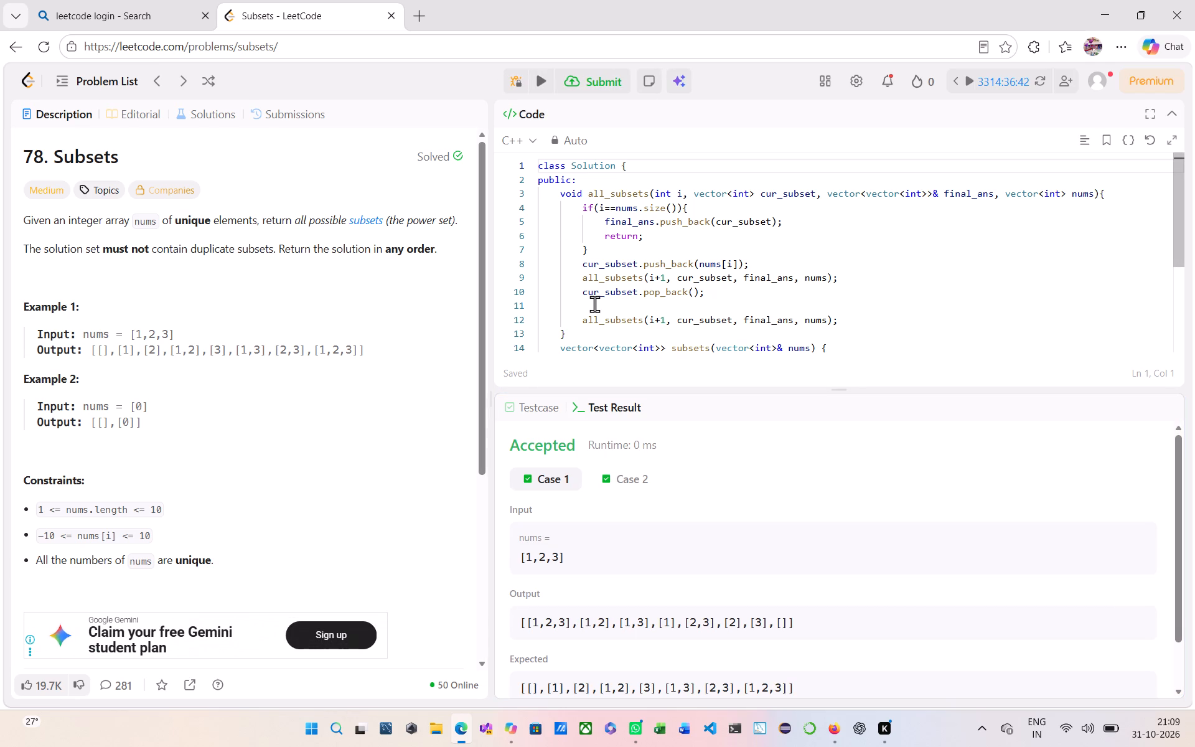
pyautogui.keyDown('alt'); pyautogui.click(601, 77); pyautogui.keyUp('alt')
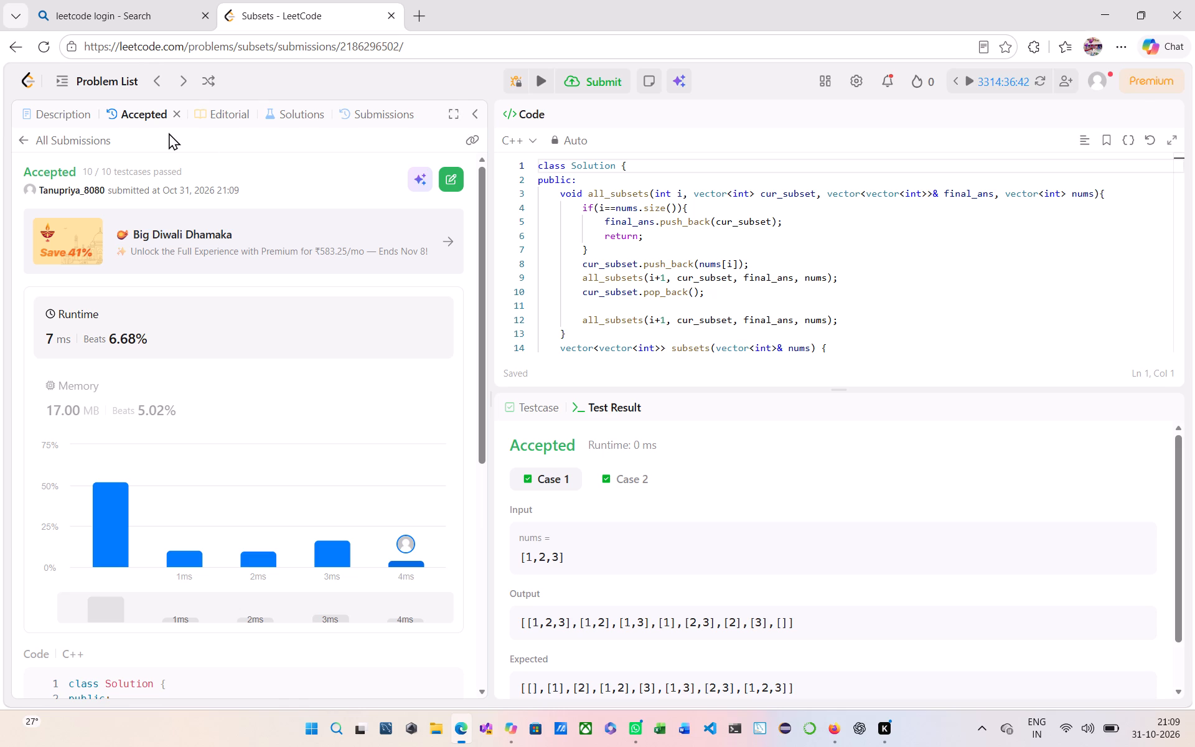
# Return to the problem list and look through the solved problems past number 100.
pyautogui.keyDown('alt'); pyautogui.click(19, 45); pyautogui.keyUp('alt')
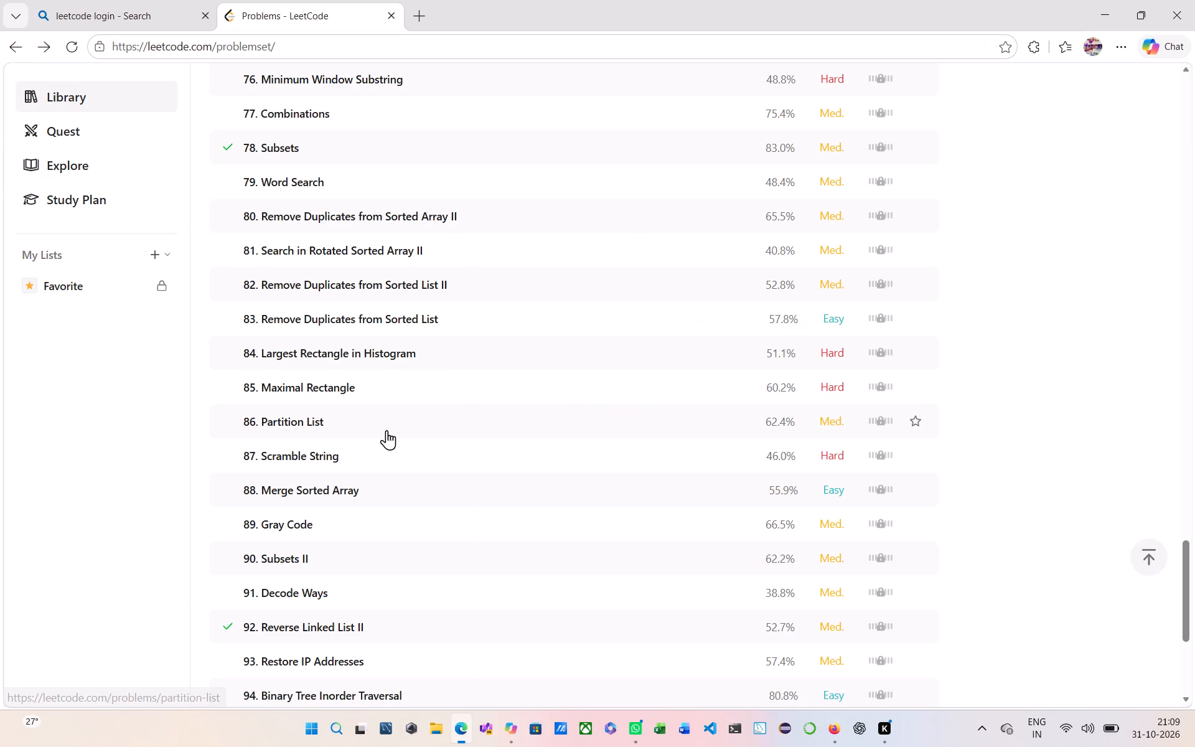
pyautogui.keyDown('alt'); pyautogui.scroll(20, 387, 430); pyautogui.keyUp('alt')
pyautogui.keyDown('alt'); pyautogui.scroll(-2, 387, 430); pyautogui.keyUp('alt')
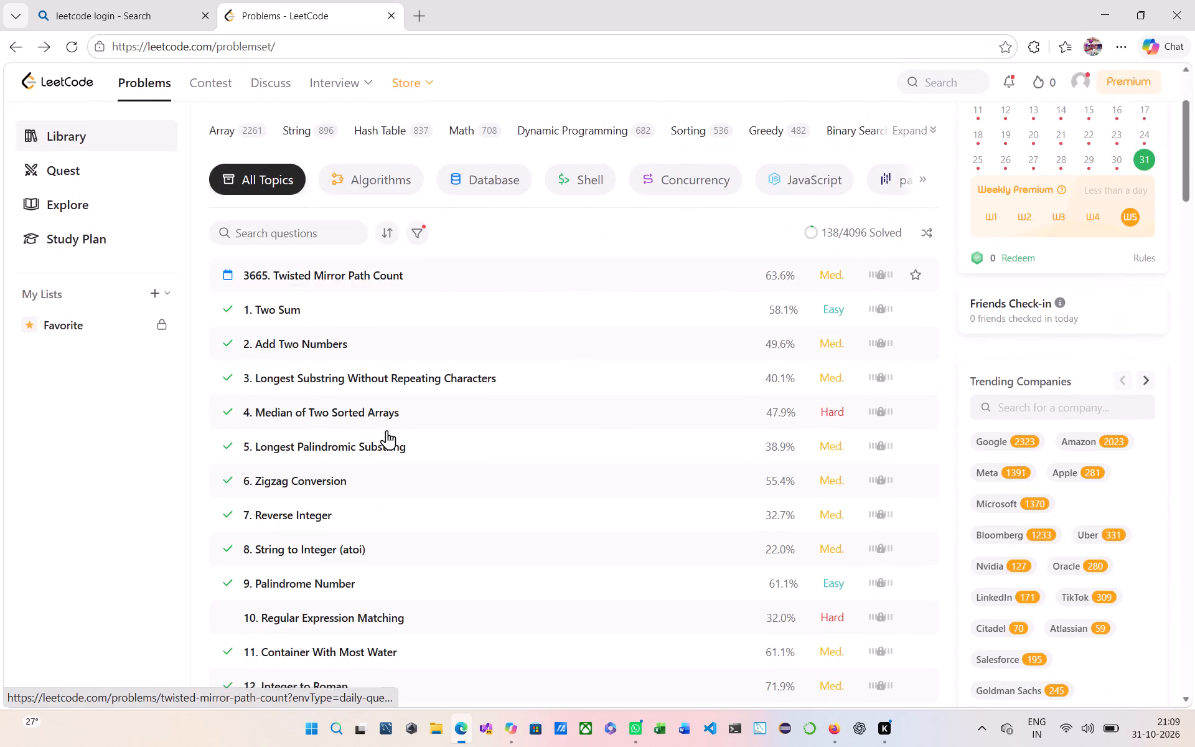
pyautogui.keyDown('alt'); pyautogui.scroll(-11, 387, 430); pyautogui.keyUp('alt')
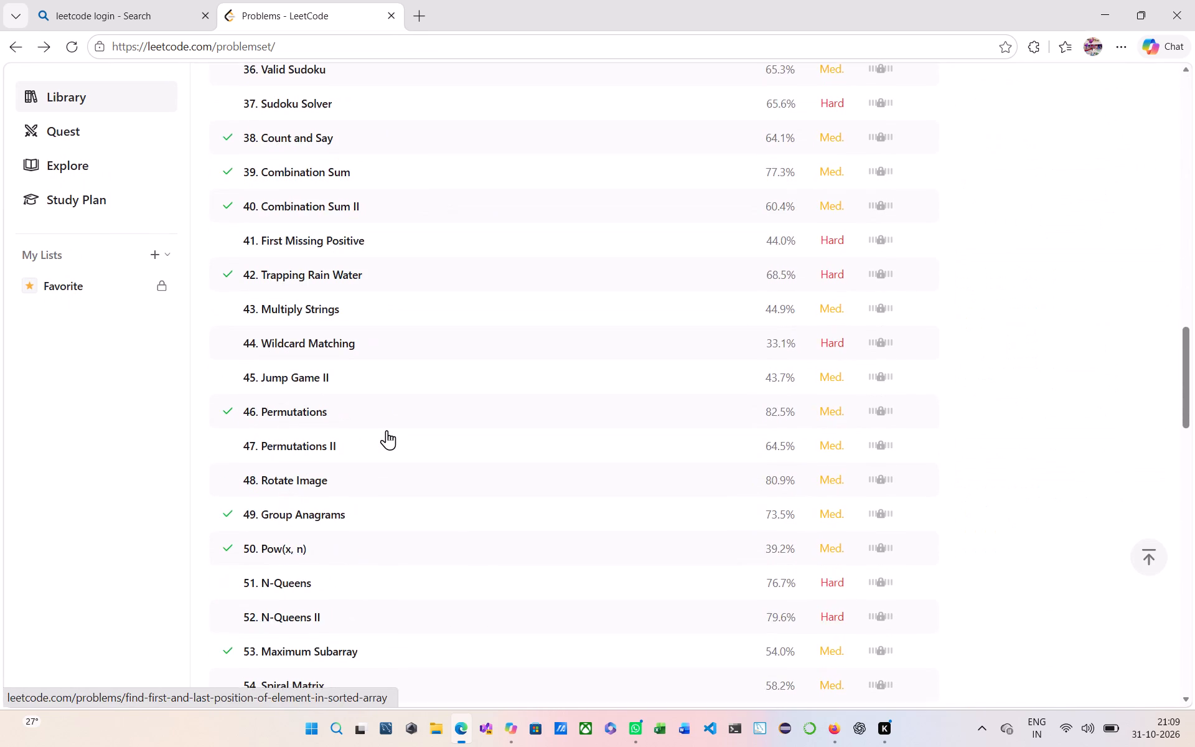
pyautogui.keyDown('alt'); pyautogui.scroll(-11, 387, 430); pyautogui.keyUp('alt')
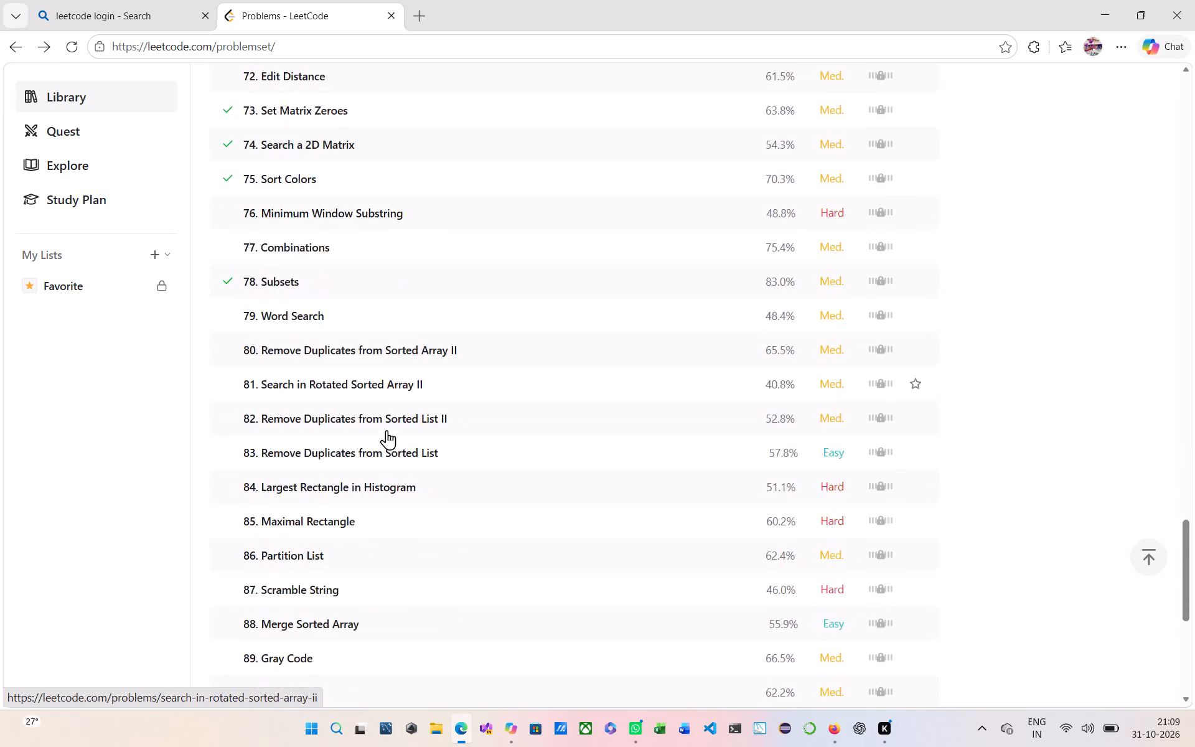
pyautogui.keyDown('alt'); pyautogui.scroll(-5, 387, 430); pyautogui.keyUp('alt')
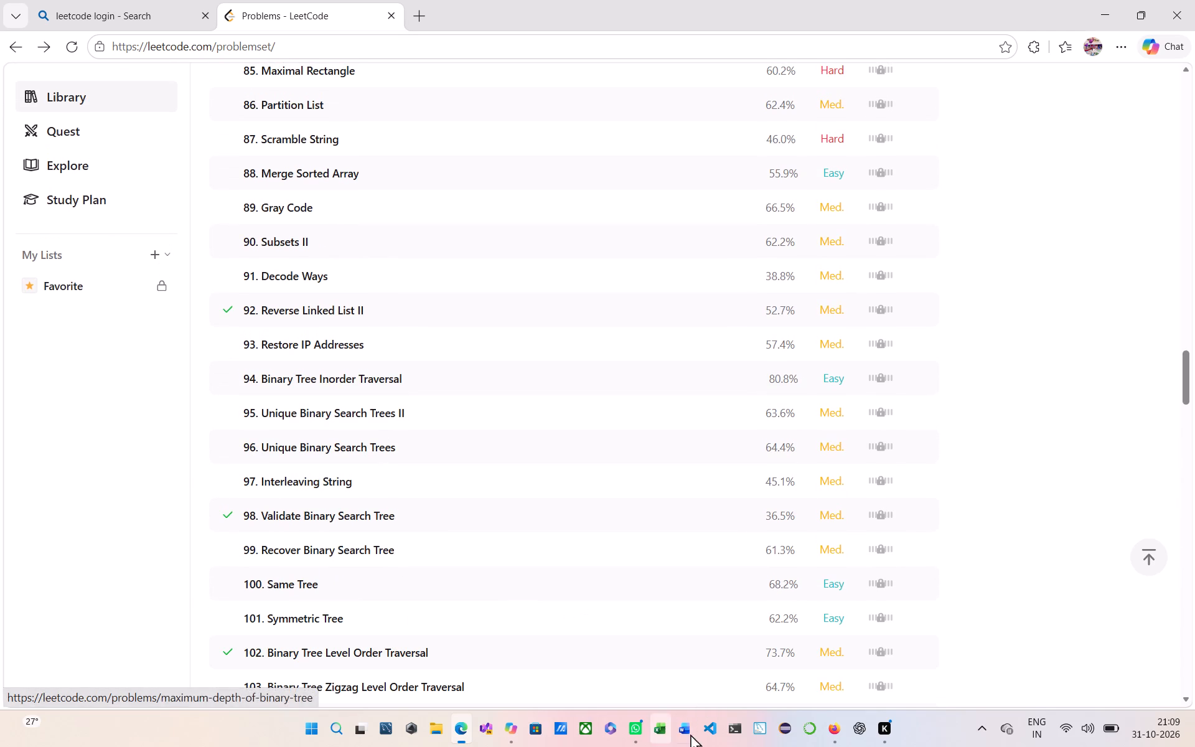